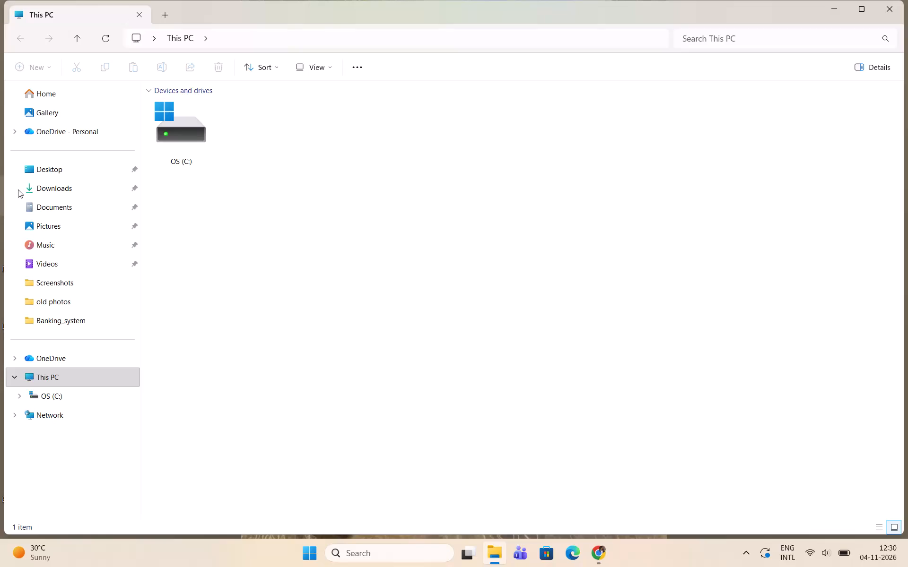
Open the presentation "presentation of tommrow ppt thakur college preksha new" from the Downloads folder in PowerPoint and maximize its window.
{"action": "left_click", "coordinate": [45, 198]}
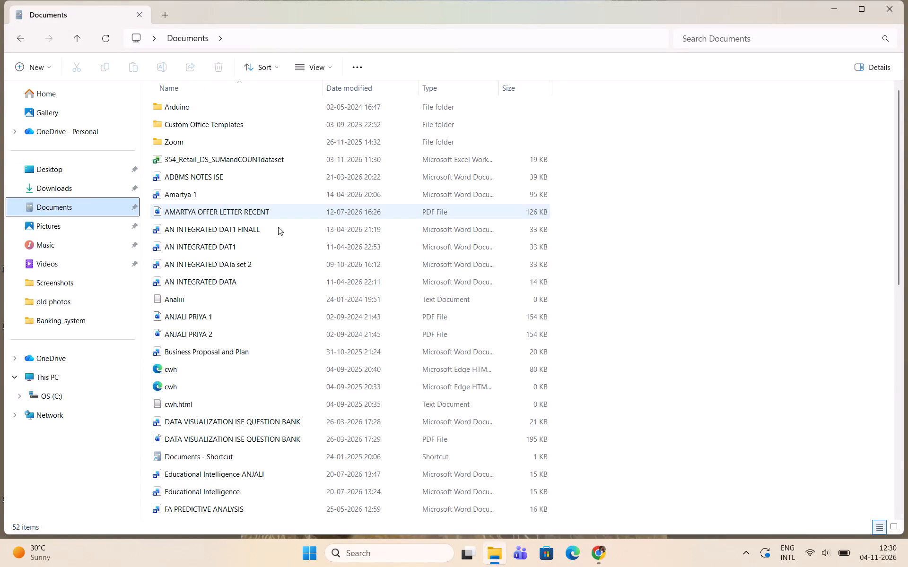
{"action": "scroll", "coordinate": [279, 233], "scroll_direction": "up", "scroll_amount": 1}
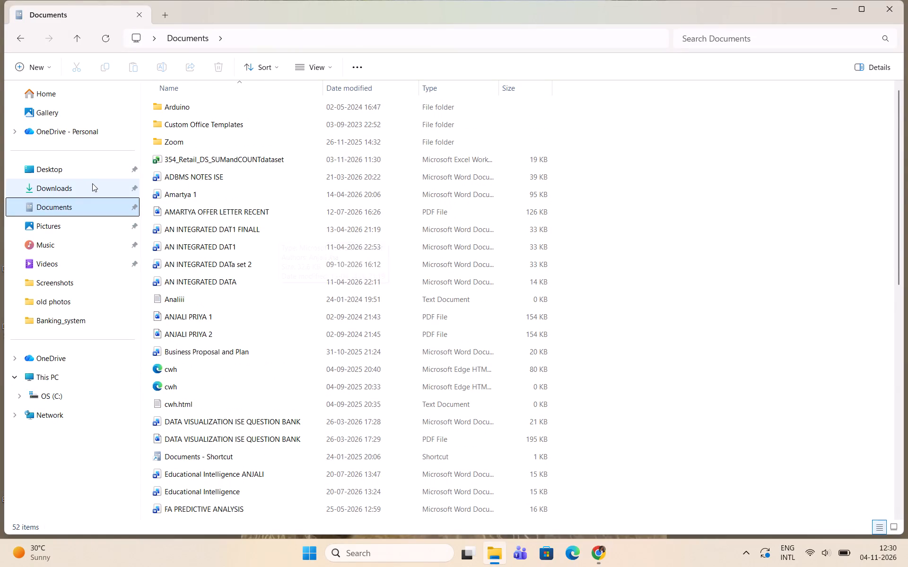
{"action": "left_click", "coordinate": [92, 183]}
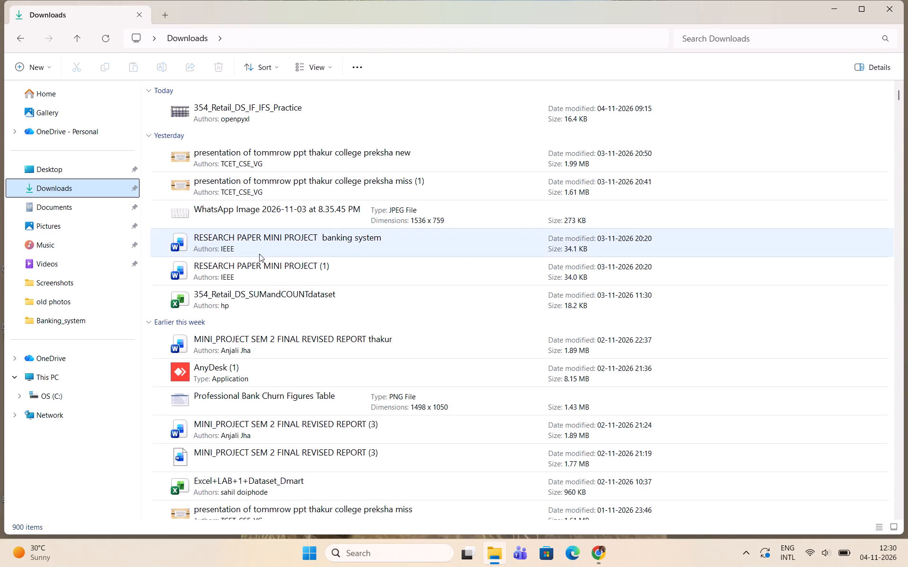
{"action": "scroll", "coordinate": [259, 254], "scroll_direction": "down", "scroll_amount": 1}
{"action": "scroll", "coordinate": [259, 254], "scroll_direction": "up", "scroll_amount": 1}
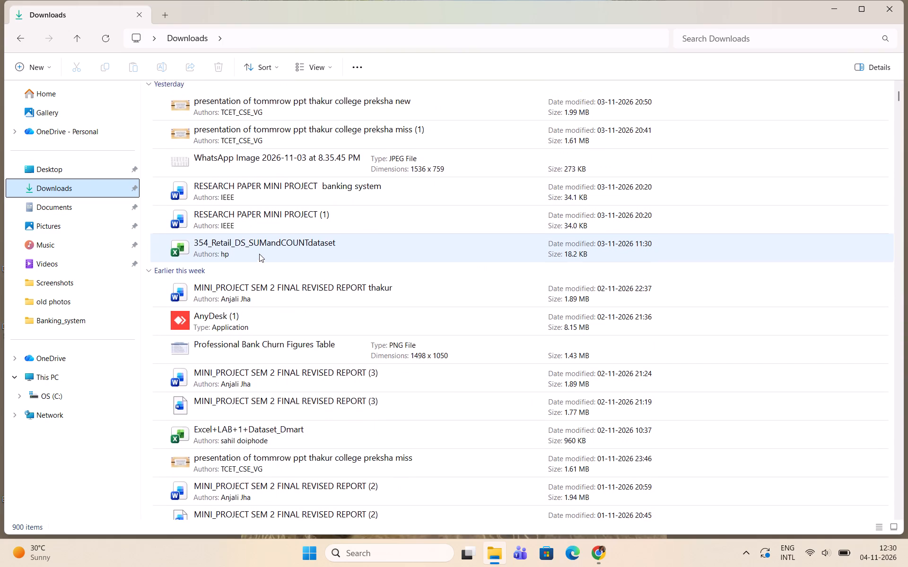
{"action": "scroll", "coordinate": [259, 254], "scroll_direction": "up", "scroll_amount": 1}
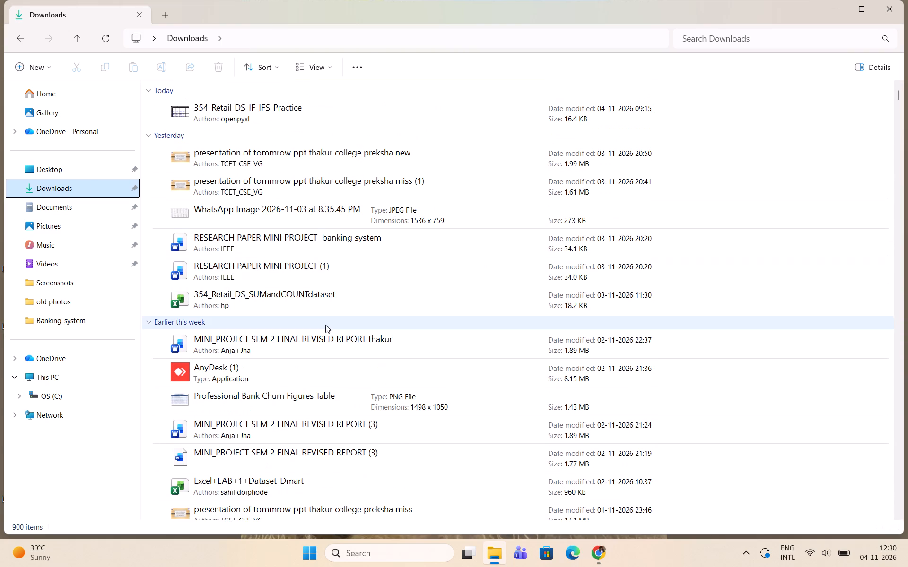
{"action": "double_click", "coordinate": [397, 161]}
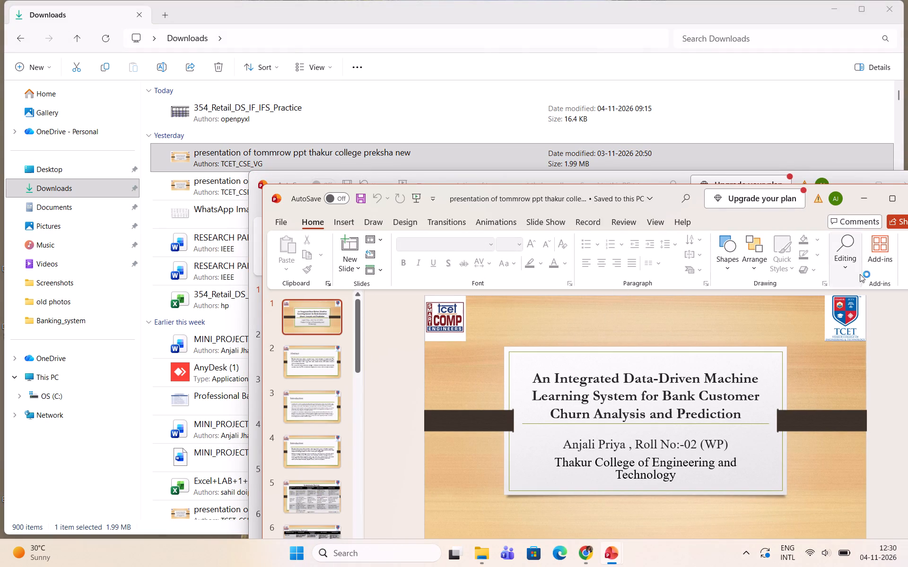
{"action": "left_click", "coordinate": [894, 200]}
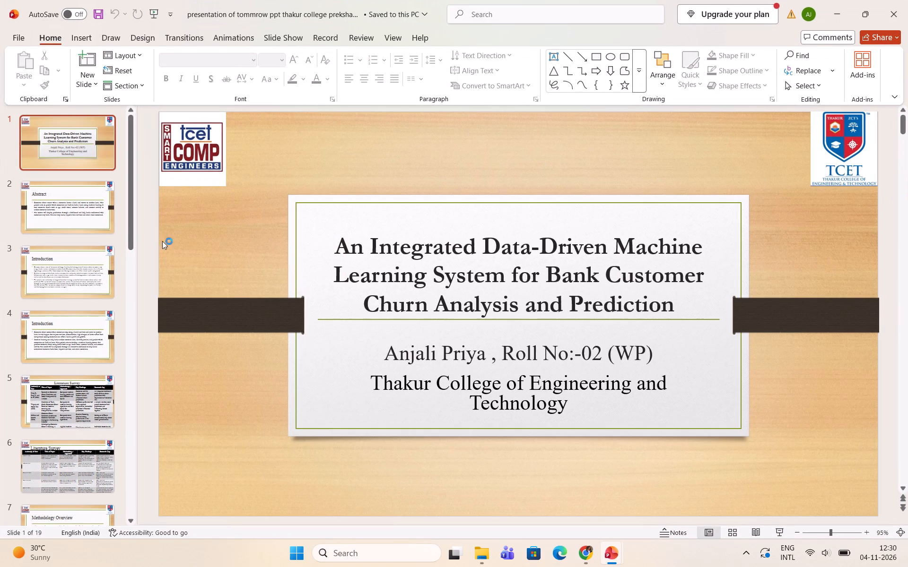
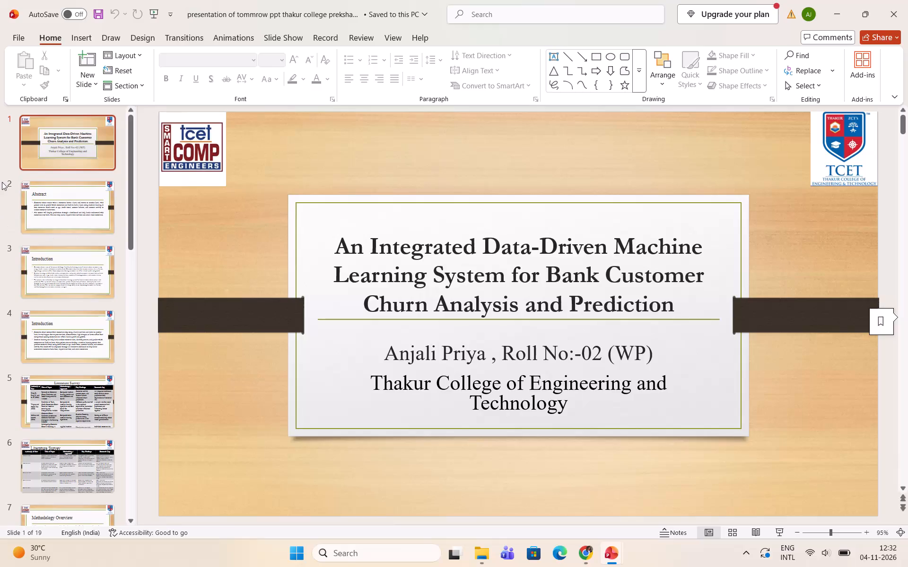
Review the slides from Abstract through Introduction, Literature Survey and Methodology Overview, comparing the two Literature Survey tables.
{"action": "left_click", "coordinate": [82, 198]}
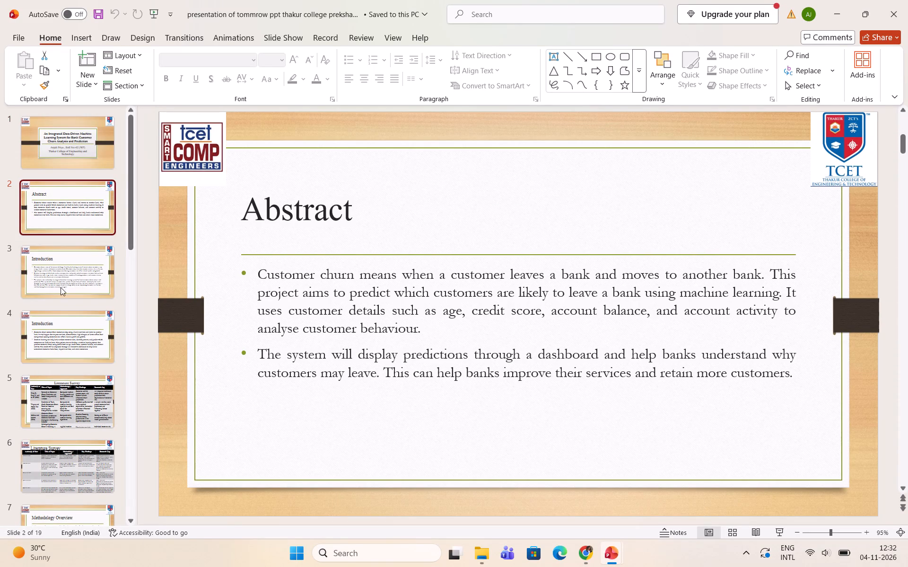
{"action": "left_click", "coordinate": [52, 273]}
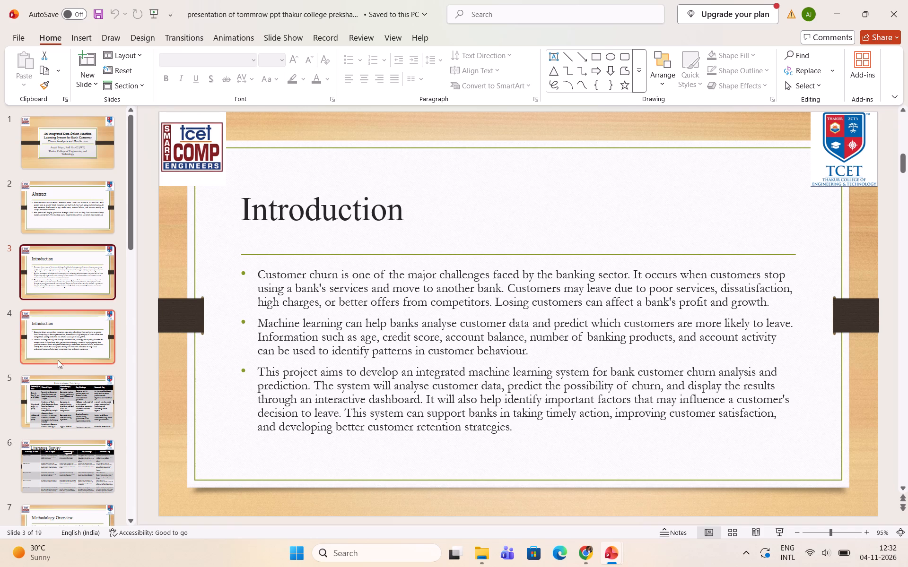
{"action": "left_click", "coordinate": [54, 348]}
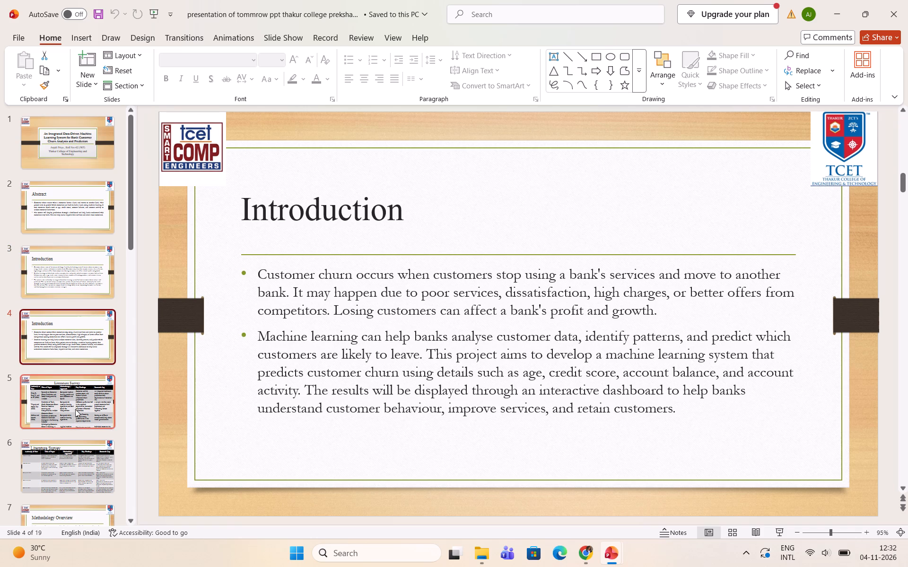
{"action": "left_click", "coordinate": [58, 410]}
{"action": "scroll", "coordinate": [342, 444], "scroll_direction": "down", "scroll_amount": 2}
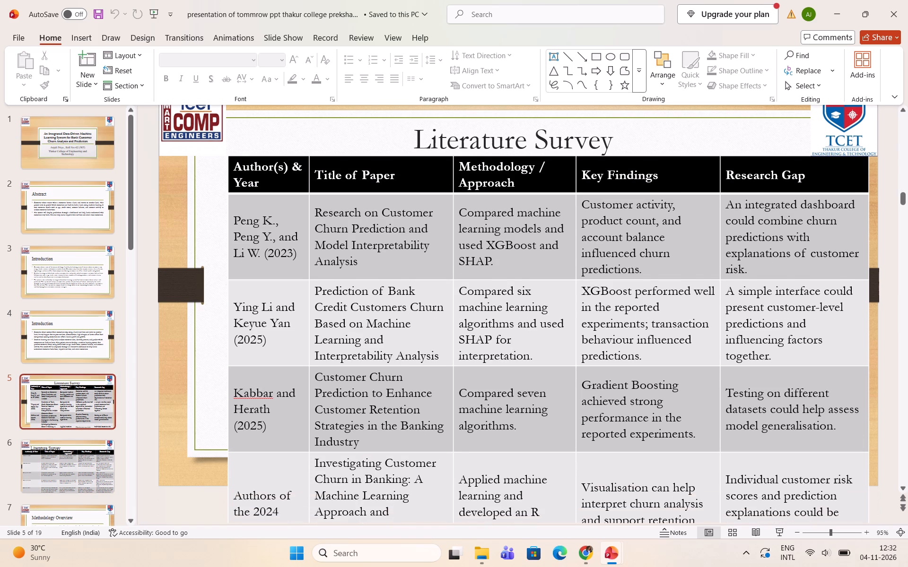
{"action": "scroll", "coordinate": [351, 438], "scroll_direction": "down", "scroll_amount": 5, "text": "ctrl"}
{"action": "scroll", "coordinate": [351, 438], "scroll_direction": "up", "scroll_amount": 1, "text": "ctrl"}
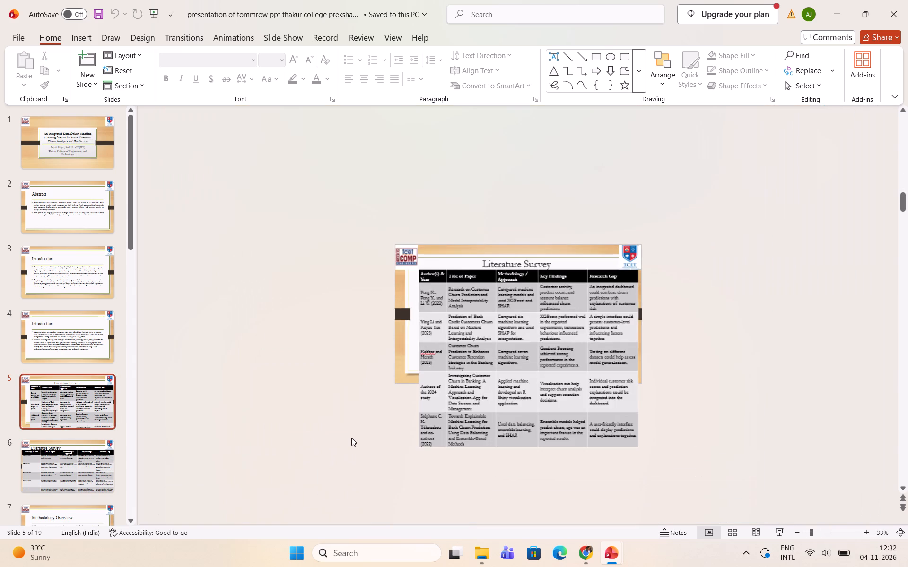
{"action": "scroll", "coordinate": [351, 438], "scroll_direction": "up", "scroll_amount": 1, "text": "ctrl"}
{"action": "scroll", "coordinate": [351, 438], "scroll_direction": "down", "scroll_amount": 1}
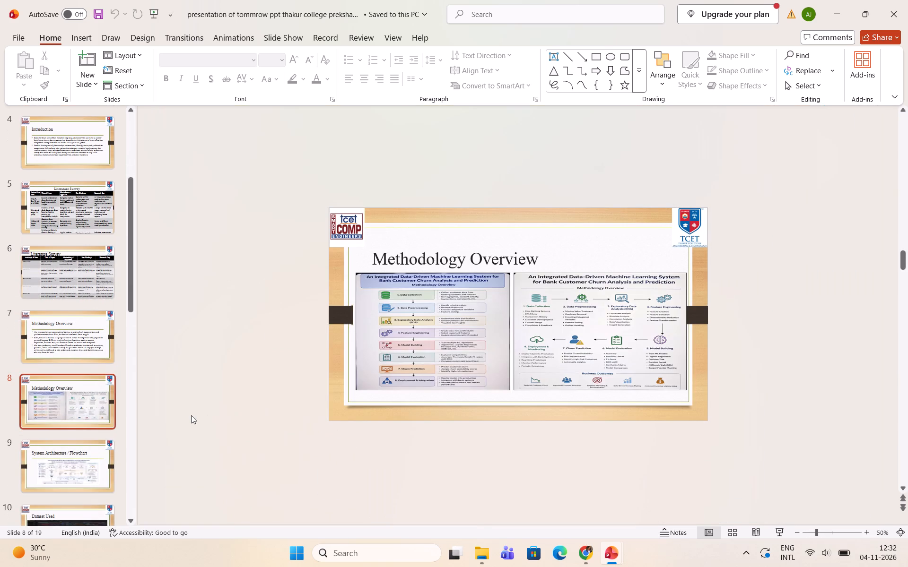
{"action": "left_click", "coordinate": [82, 204]}
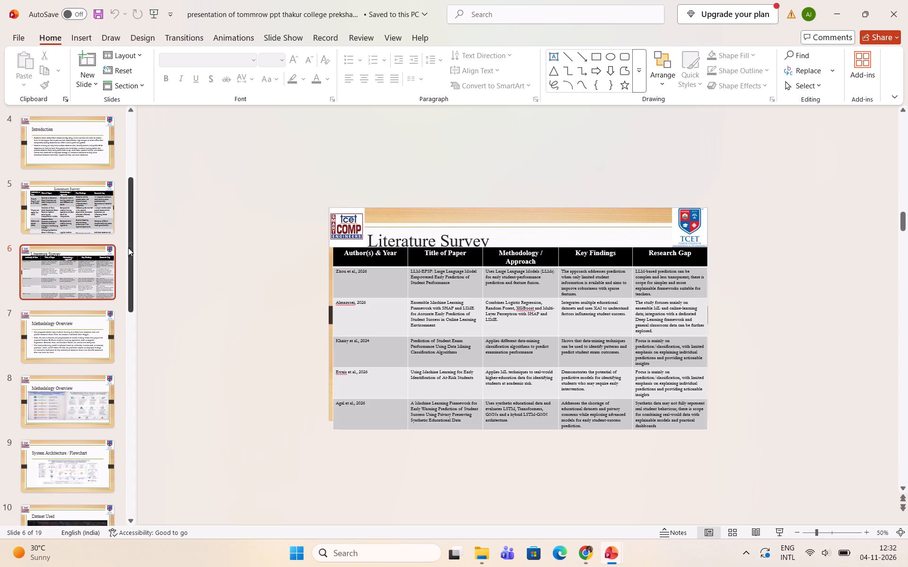
{"action": "left_click", "coordinate": [64, 222]}
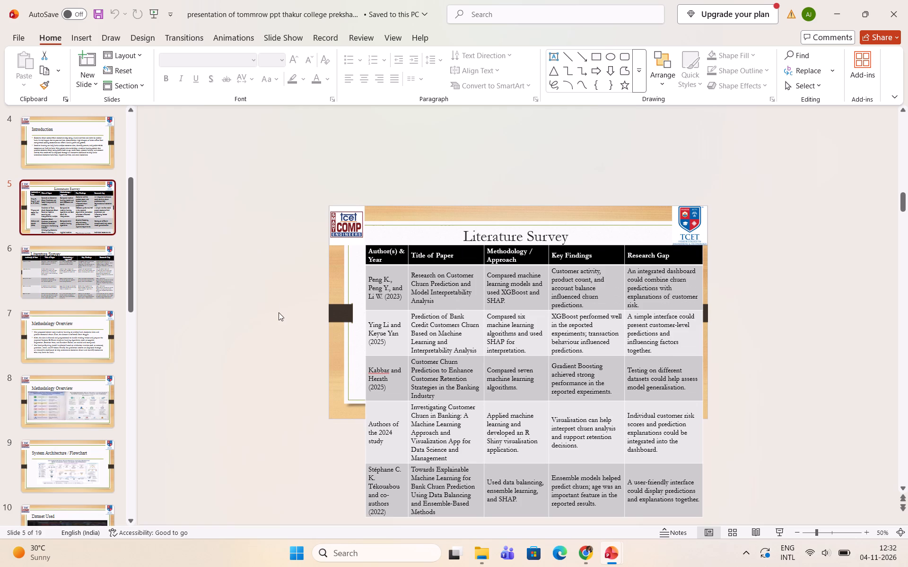
Delete slide 6, the second Literature Survey slide with the student performance papers.
{"action": "left_click", "coordinate": [81, 268]}
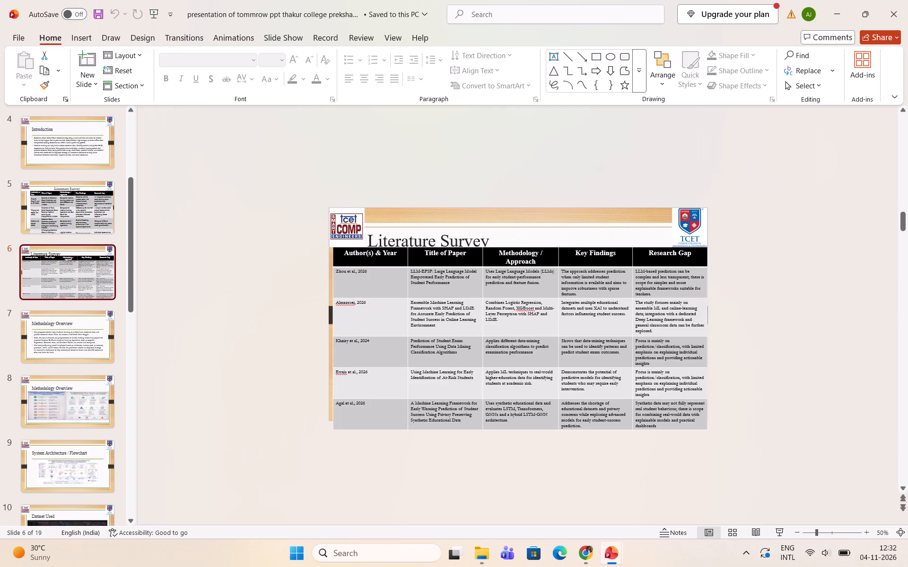
{"action": "scroll", "coordinate": [453, 337], "scroll_direction": "up", "scroll_amount": 2, "text": "ctrl"}
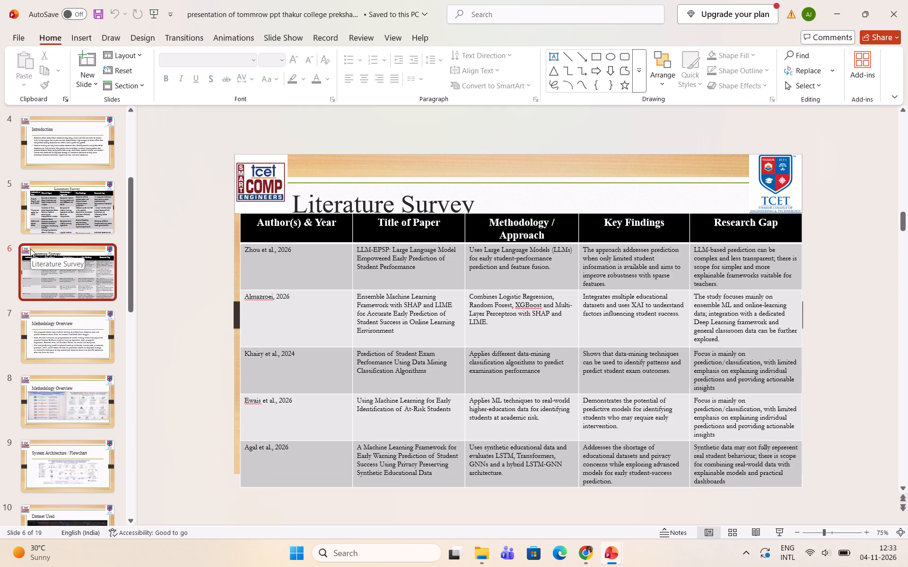
{"action": "key", "text": "Delete"}
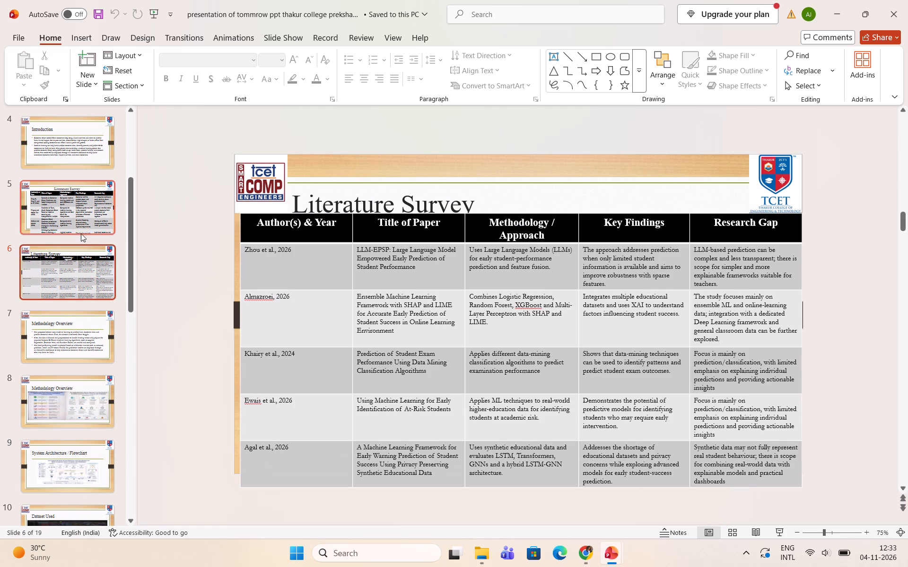
{"action": "left_click", "coordinate": [67, 289]}
{"action": "key", "text": "Delete"}
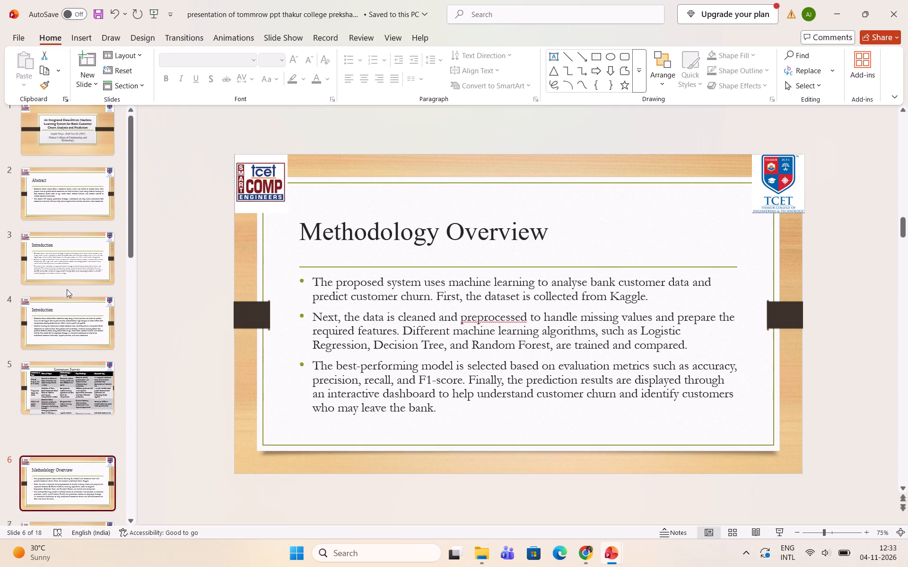
Check the two Methodology Overview slides after the Literature Survey, ending on the diagram slide, and minimize the presentation window.
{"action": "left_click", "coordinate": [78, 384]}
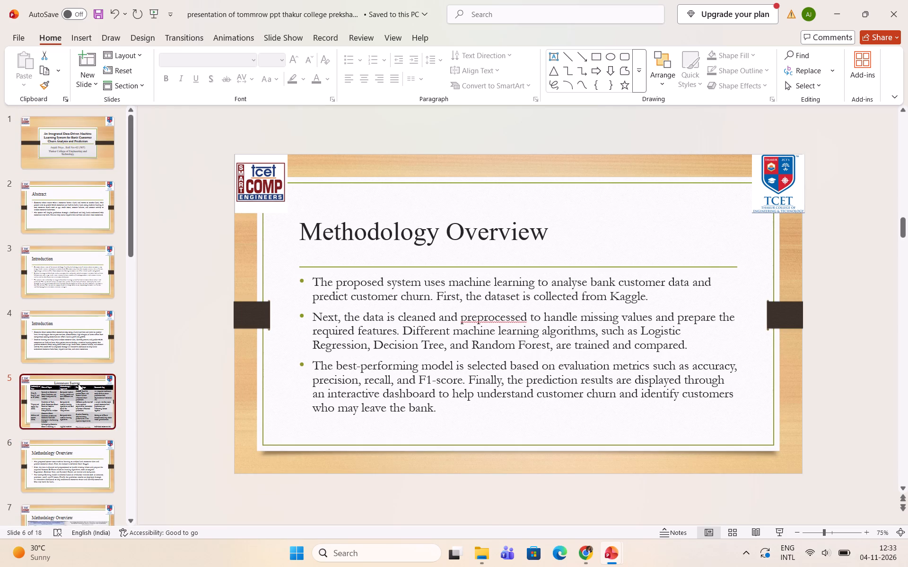
{"action": "left_click", "coordinate": [41, 464]}
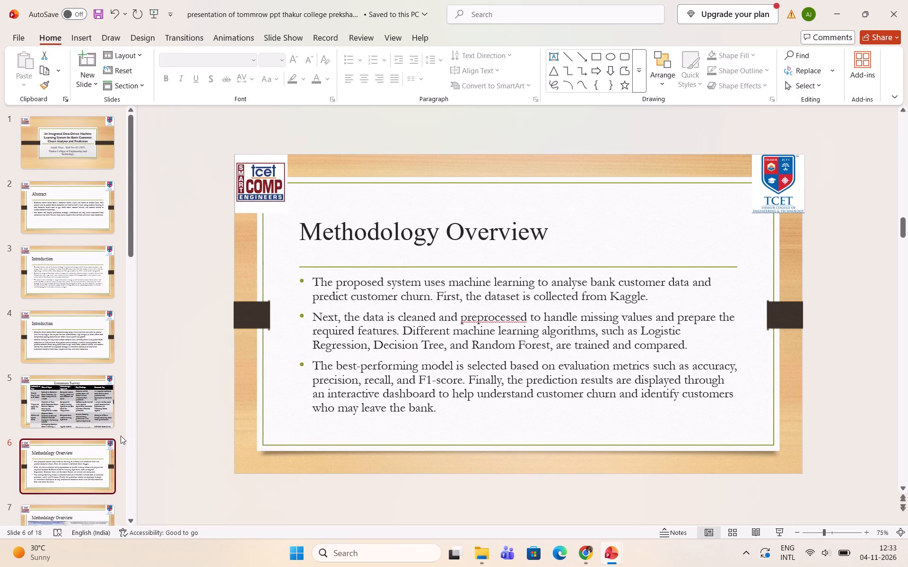
{"action": "scroll", "coordinate": [103, 449], "scroll_direction": "down", "scroll_amount": 1}
{"action": "left_click", "coordinate": [62, 499]}
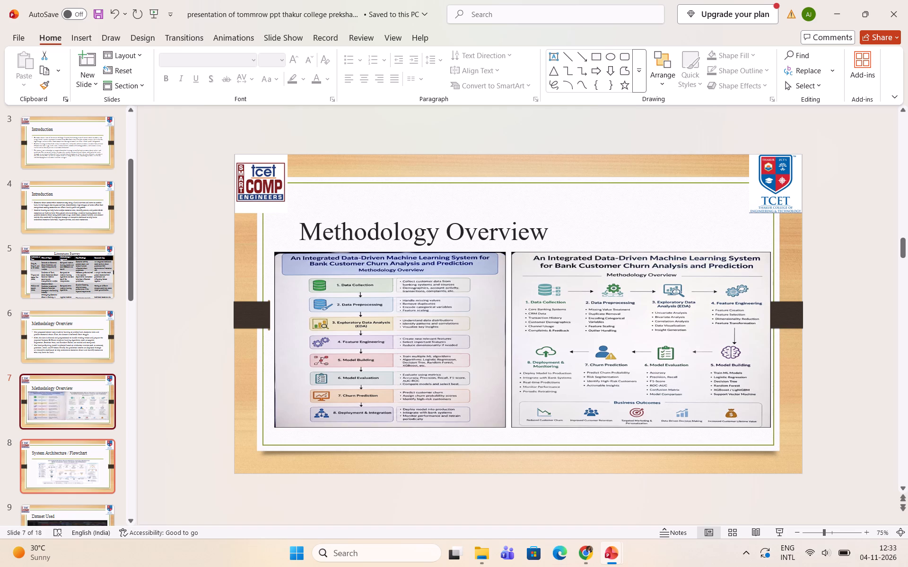
{"action": "left_click", "coordinate": [832, 9]}
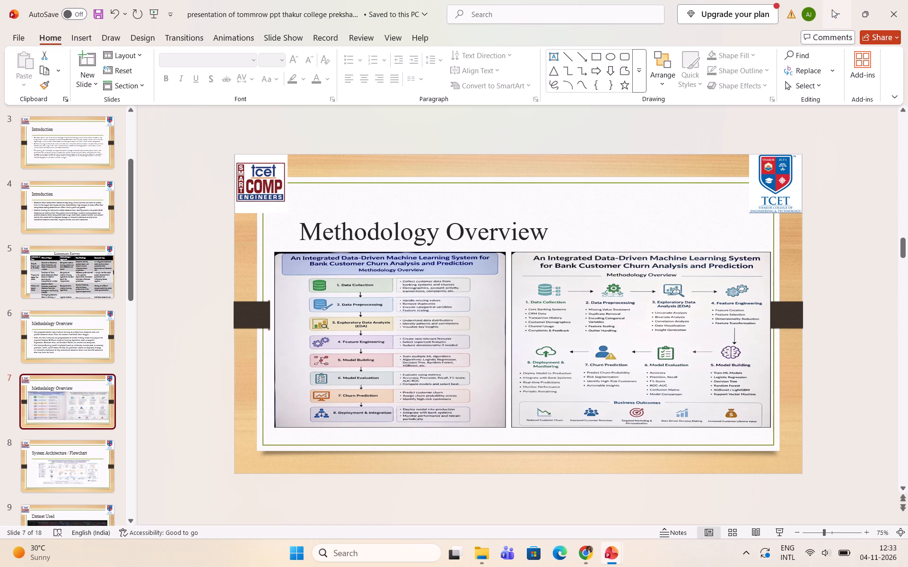
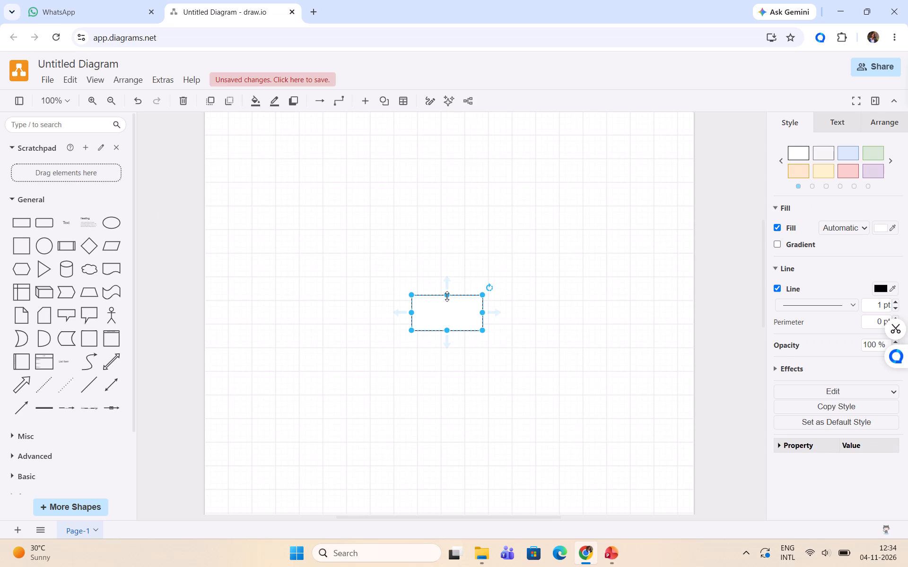
Make the blank rectangle slightly taller and move it up to the upper middle of the page.
{"action": "left_click_drag", "start_coordinate": [447, 296], "coordinate": [455, 292]}
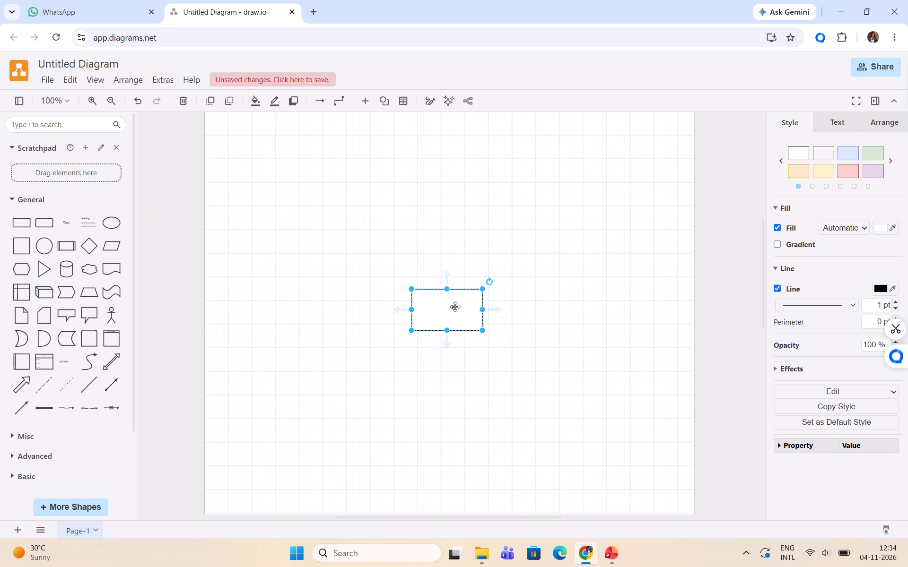
{"action": "left_click_drag", "start_coordinate": [455, 307], "coordinate": [426, 207]}
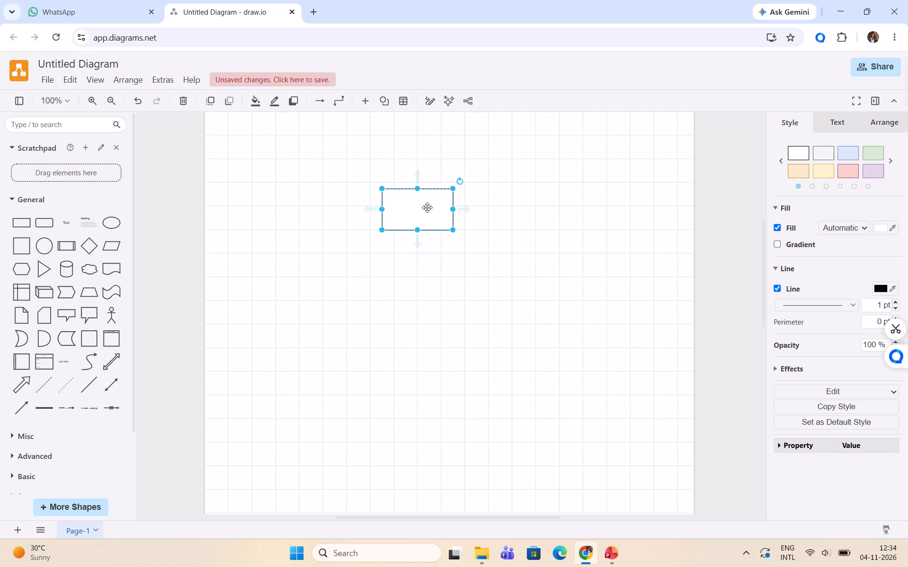
{"action": "left_click", "coordinate": [325, 141]}
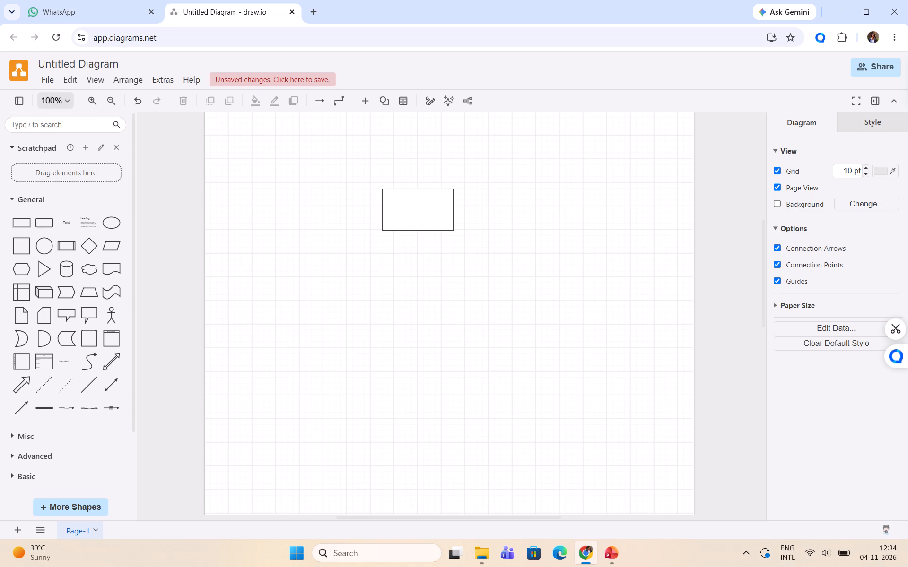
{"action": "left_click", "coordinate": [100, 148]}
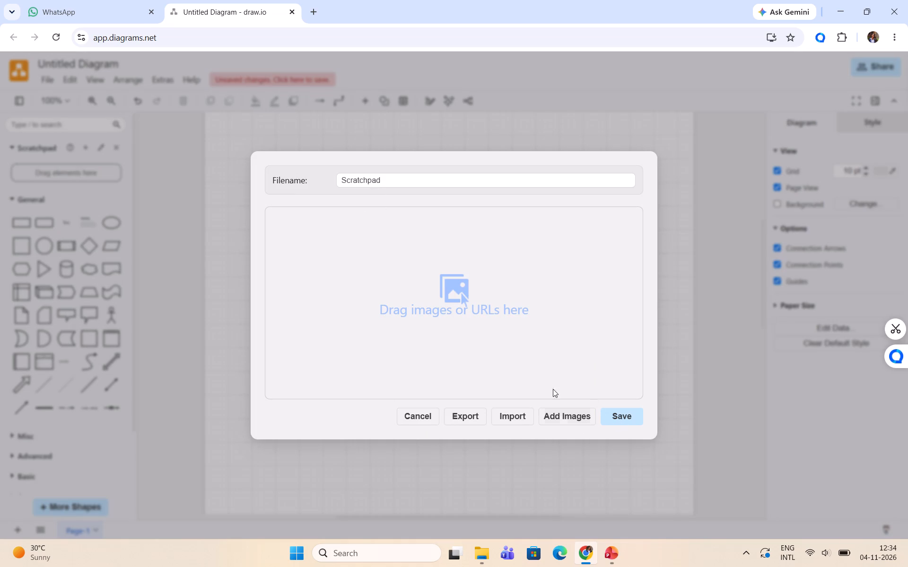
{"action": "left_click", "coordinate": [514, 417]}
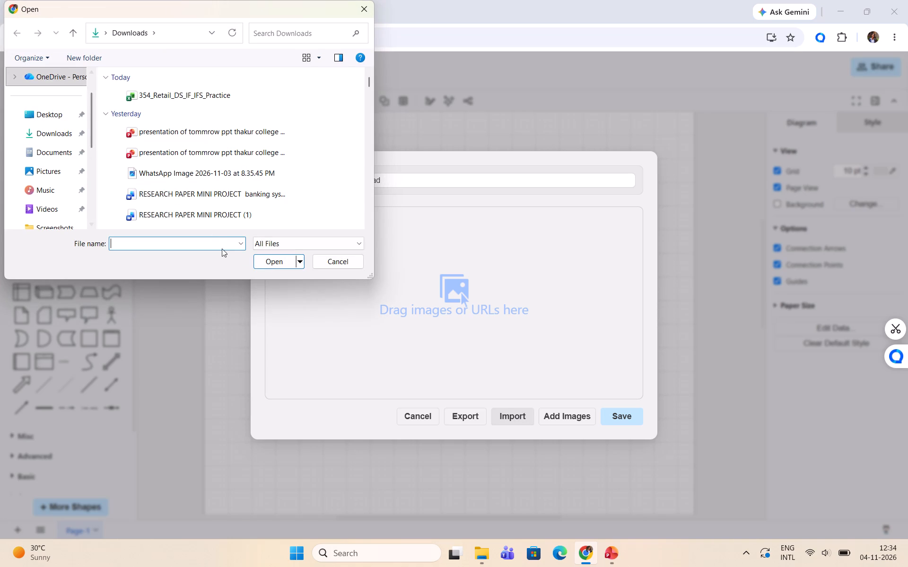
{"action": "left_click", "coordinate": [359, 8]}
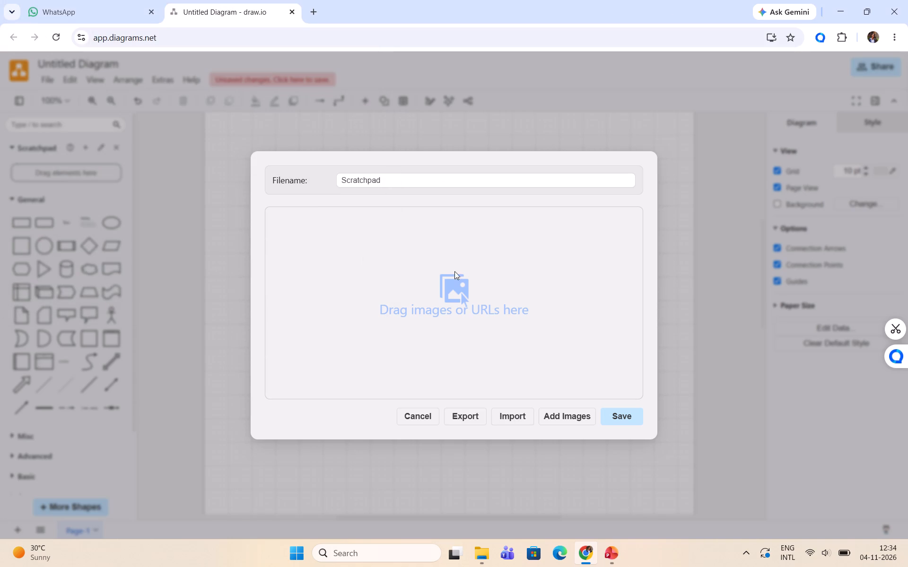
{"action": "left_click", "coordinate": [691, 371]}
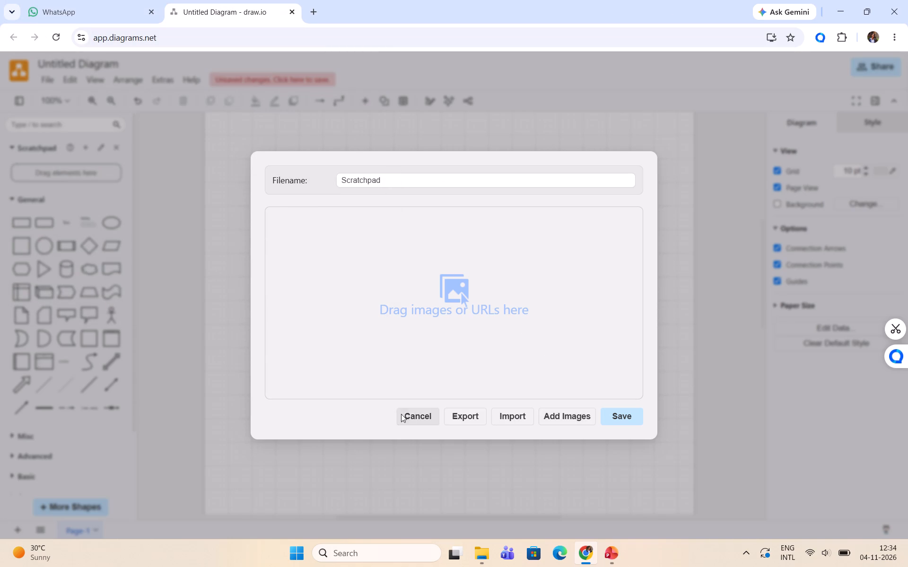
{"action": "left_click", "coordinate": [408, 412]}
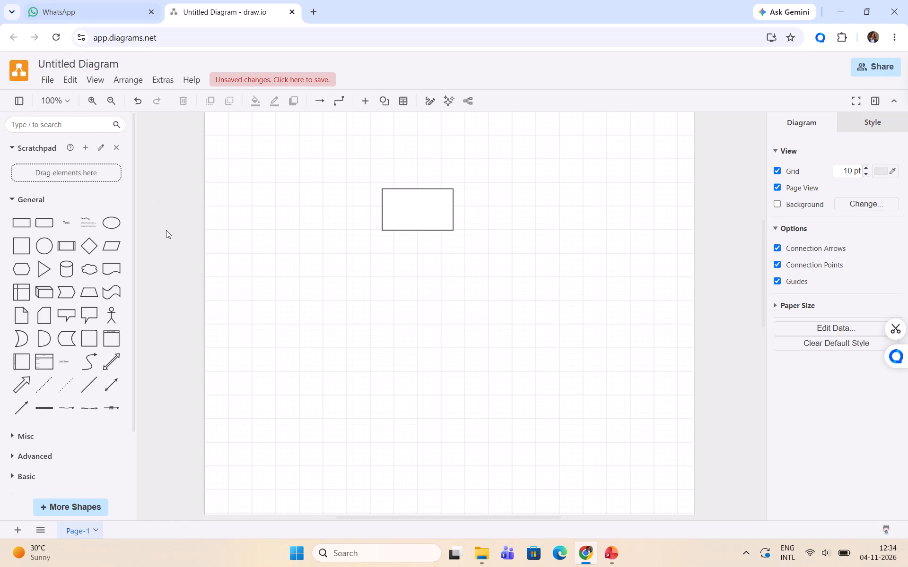
Place a small freehand brush dot inside the rectangle.
{"action": "left_click", "coordinate": [406, 206]}
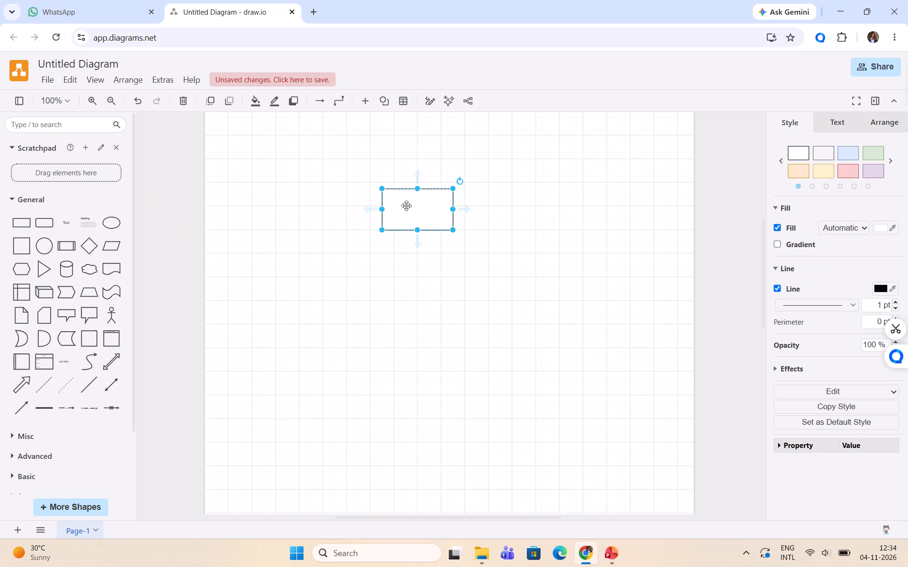
{"action": "left_click", "coordinate": [430, 96]}
{"action": "left_click", "coordinate": [410, 210]}
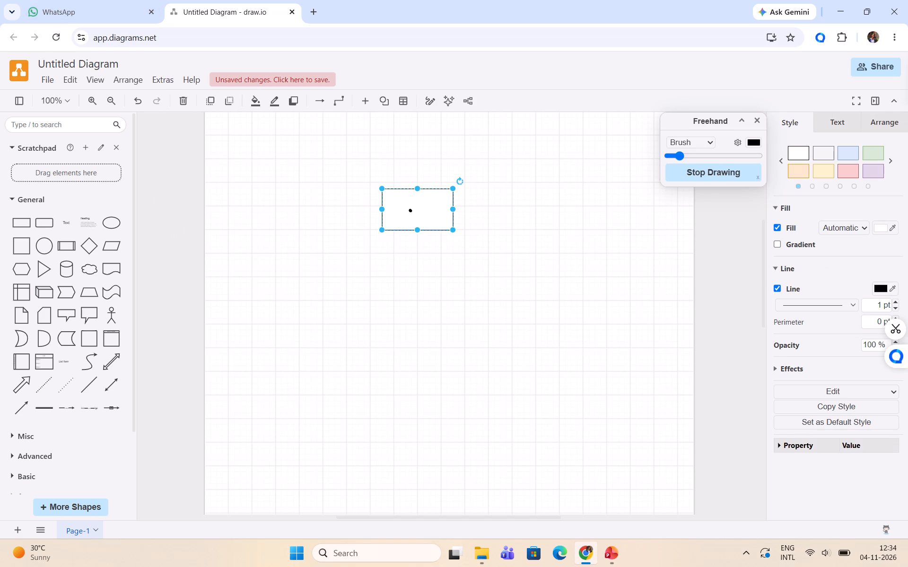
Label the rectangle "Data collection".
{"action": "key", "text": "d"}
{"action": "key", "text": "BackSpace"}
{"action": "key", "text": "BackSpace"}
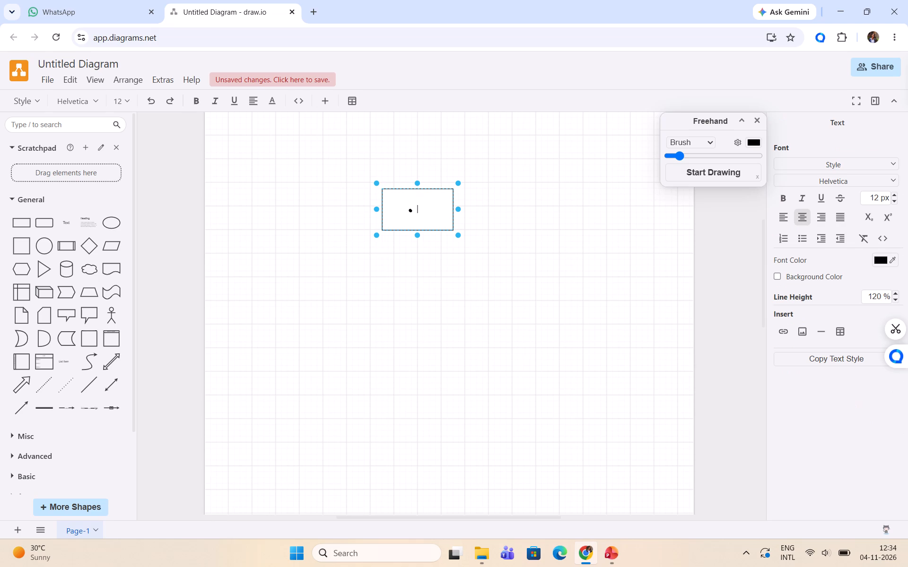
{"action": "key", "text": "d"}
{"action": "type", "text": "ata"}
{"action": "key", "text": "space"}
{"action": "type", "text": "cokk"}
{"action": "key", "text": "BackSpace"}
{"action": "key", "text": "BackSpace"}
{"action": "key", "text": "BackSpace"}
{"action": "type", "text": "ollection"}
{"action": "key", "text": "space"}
Widen the Data collection rectangle by extending its right edge, keeping its height of 70.
{"action": "left_click_drag", "start_coordinate": [458, 209], "coordinate": [485, 206]}
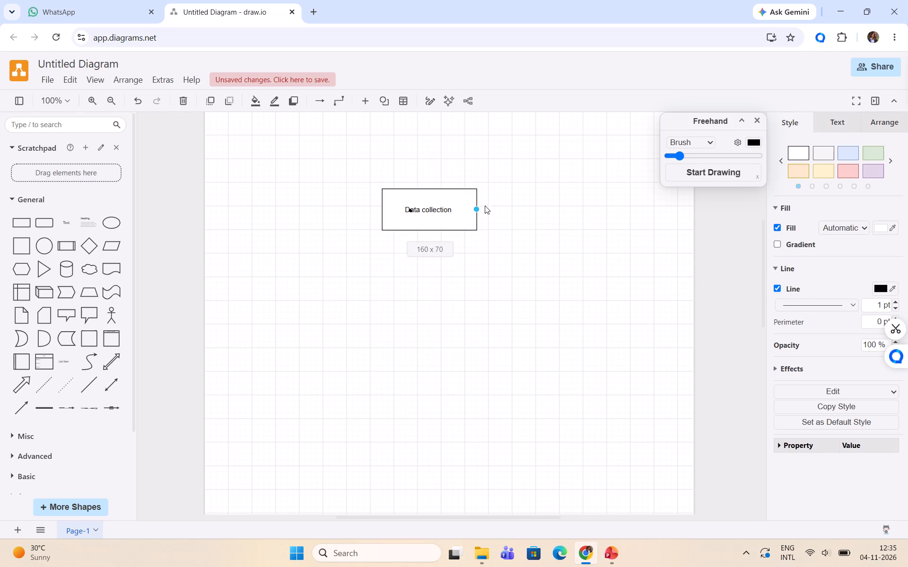
{"action": "left_click_drag", "start_coordinate": [485, 206], "coordinate": [507, 203]}
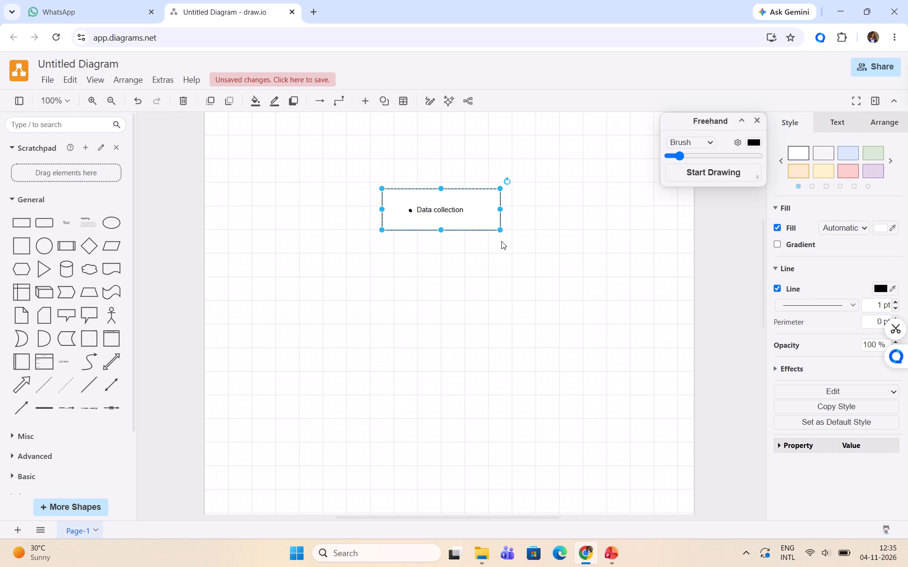
{"action": "left_click", "coordinate": [501, 241]}
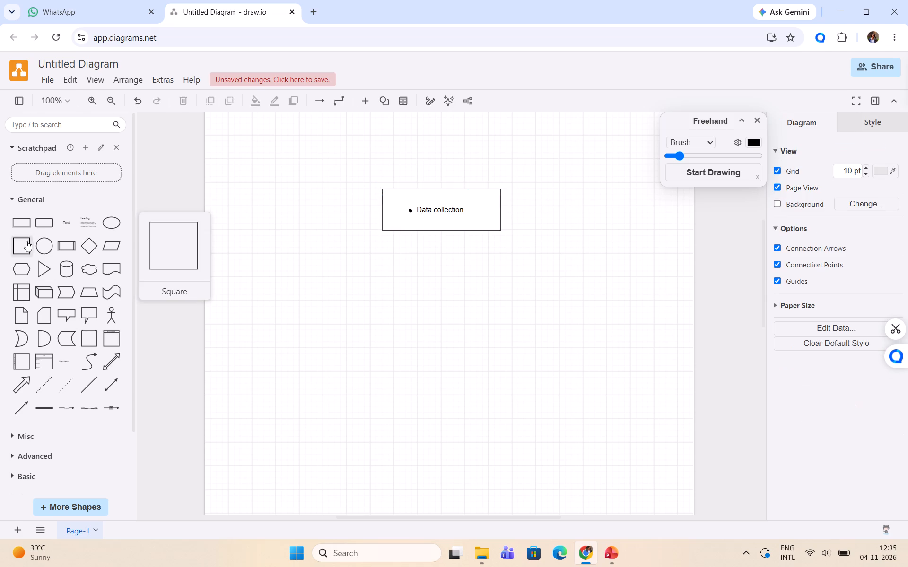
Add a second rectangle and arrange both in a row, with Data collection on the left and the blank one on its right.
{"action": "left_click", "coordinate": [24, 223]}
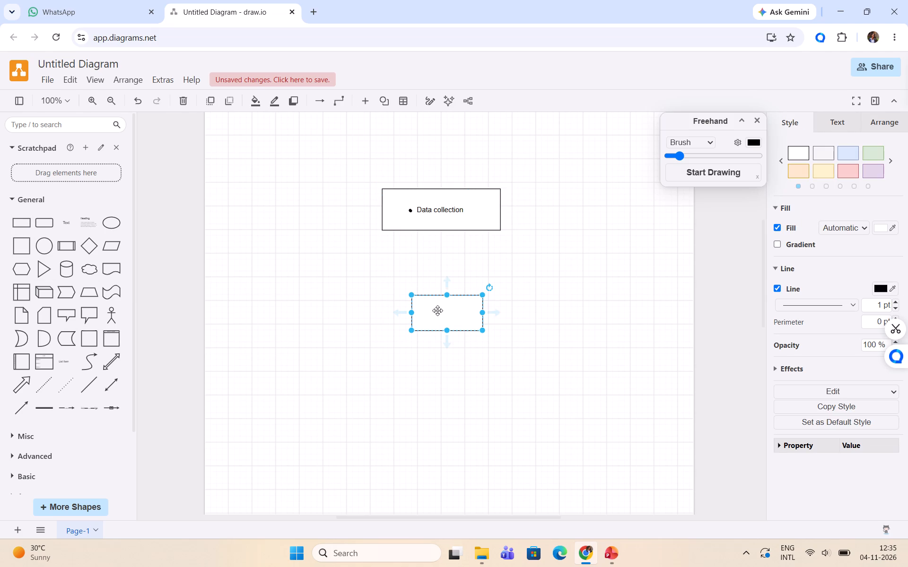
{"action": "left_click_drag", "start_coordinate": [460, 312], "coordinate": [541, 285]}
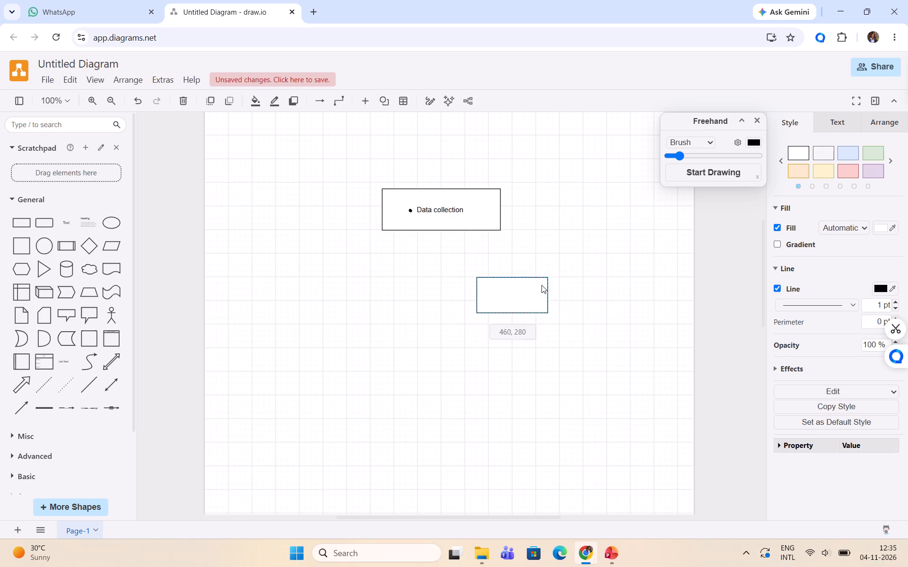
{"action": "left_click_drag", "start_coordinate": [541, 285], "coordinate": [594, 209]}
{"action": "left_click_drag", "start_coordinate": [456, 218], "coordinate": [401, 221]}
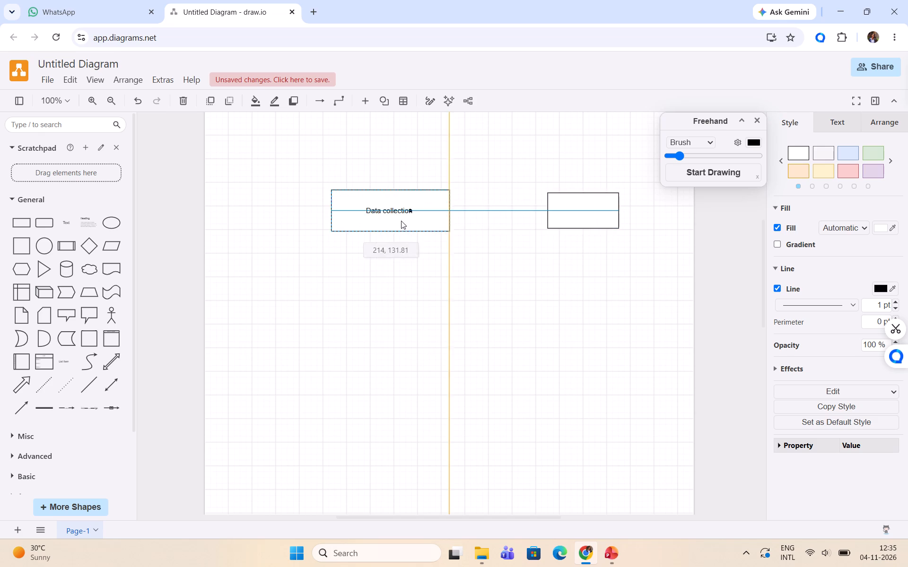
{"action": "left_click_drag", "start_coordinate": [401, 221], "coordinate": [322, 211]}
{"action": "left_click_drag", "start_coordinate": [587, 215], "coordinate": [586, 215]}
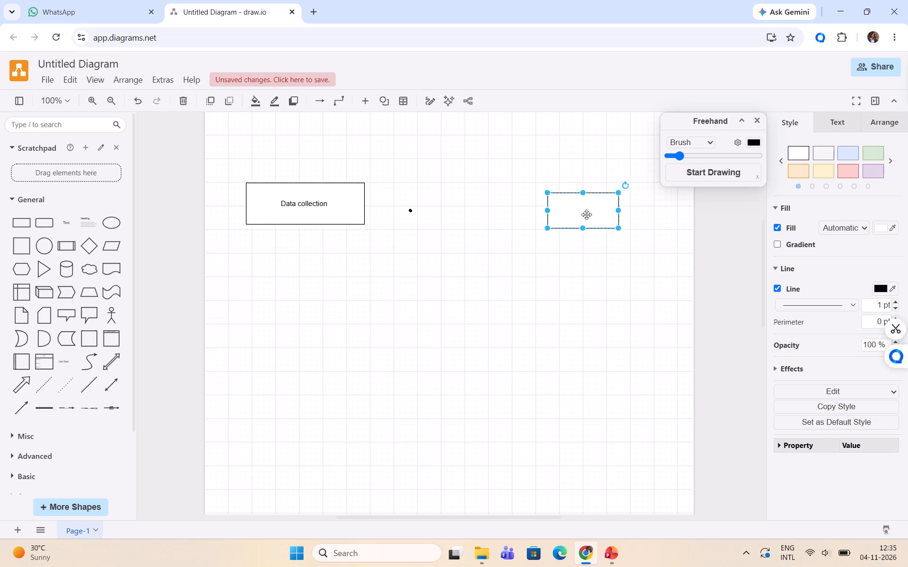
{"action": "left_click_drag", "start_coordinate": [586, 215], "coordinate": [493, 207]}
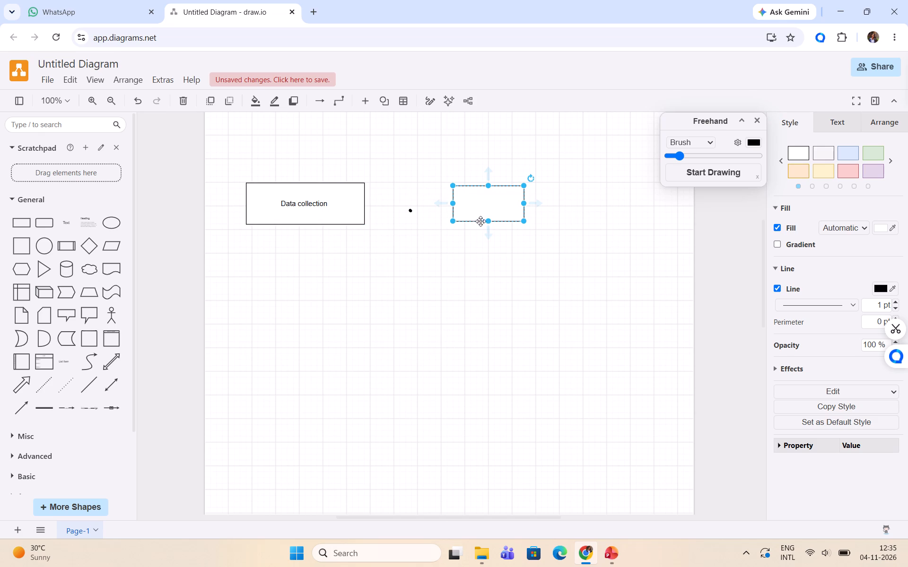
Resize the blank second rectangle to 120 x 70.
{"action": "left_click", "coordinate": [489, 222]}
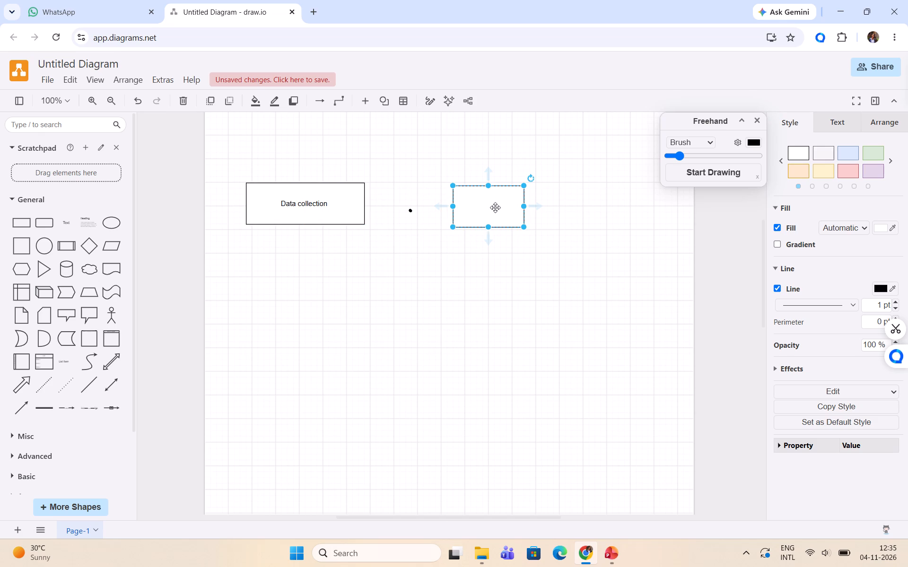
{"action": "left_click_drag", "start_coordinate": [488, 190], "coordinate": [488, 187]}
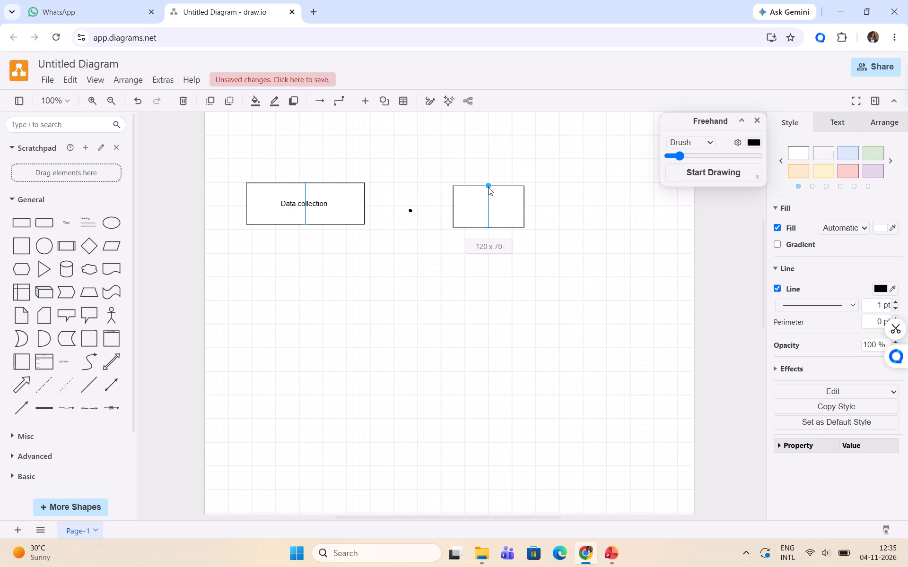
{"action": "left_click_drag", "start_coordinate": [488, 187], "coordinate": [489, 185]}
{"action": "left_click", "coordinate": [474, 204]}
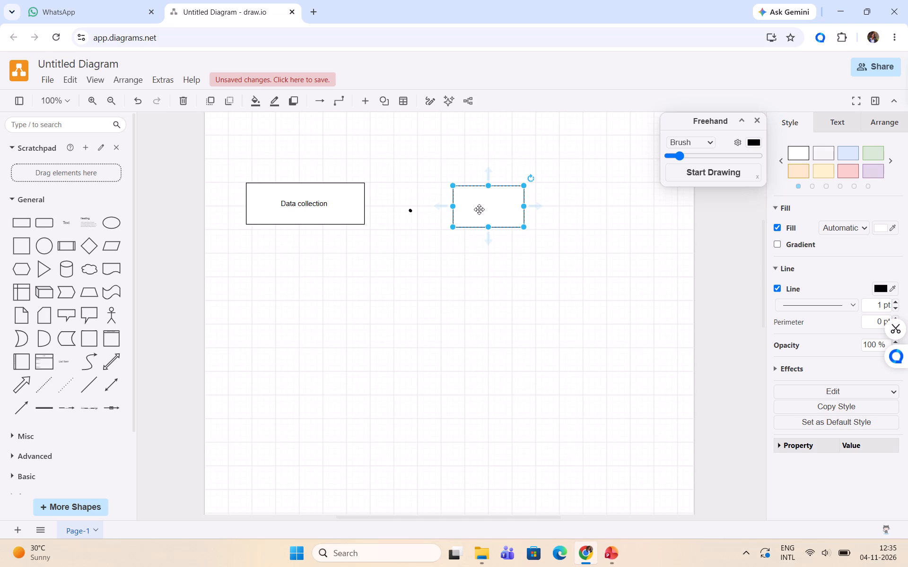
{"action": "left_click", "coordinate": [477, 210]}
Replace the first rectangle's label with "Data cpllection (Bank customer dataset)".
{"action": "left_click", "coordinate": [324, 201]}
{"action": "left_click", "coordinate": [332, 203]}
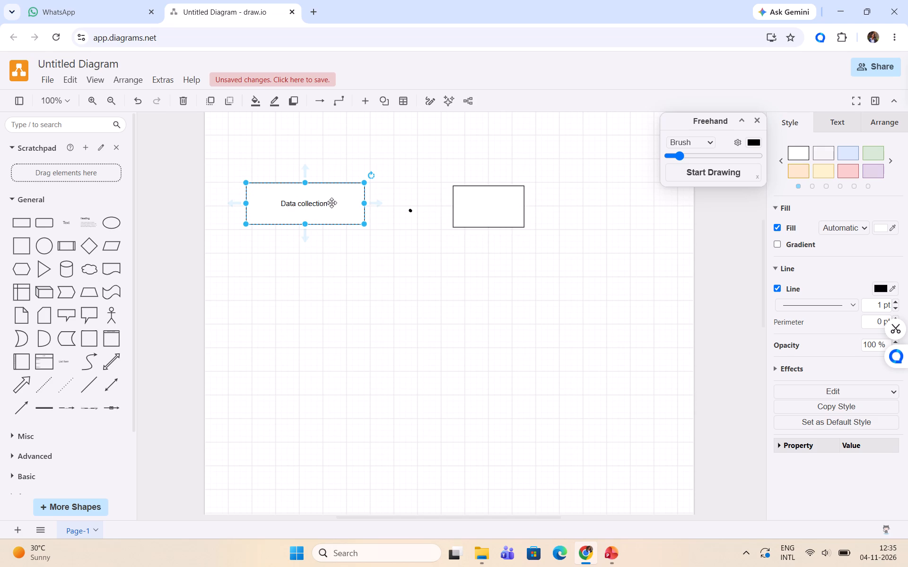
{"action": "key", "text": "Return"}
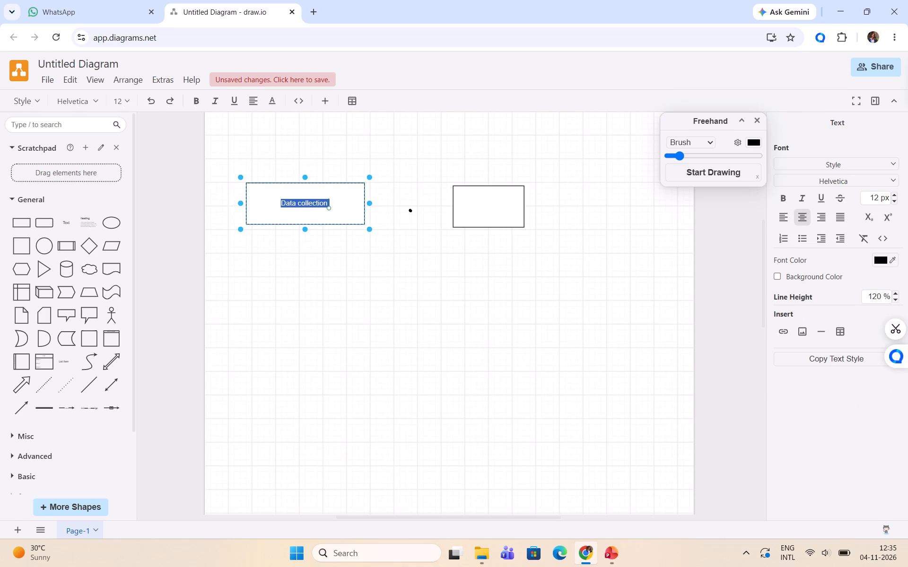
{"action": "left_click", "coordinate": [337, 207]}
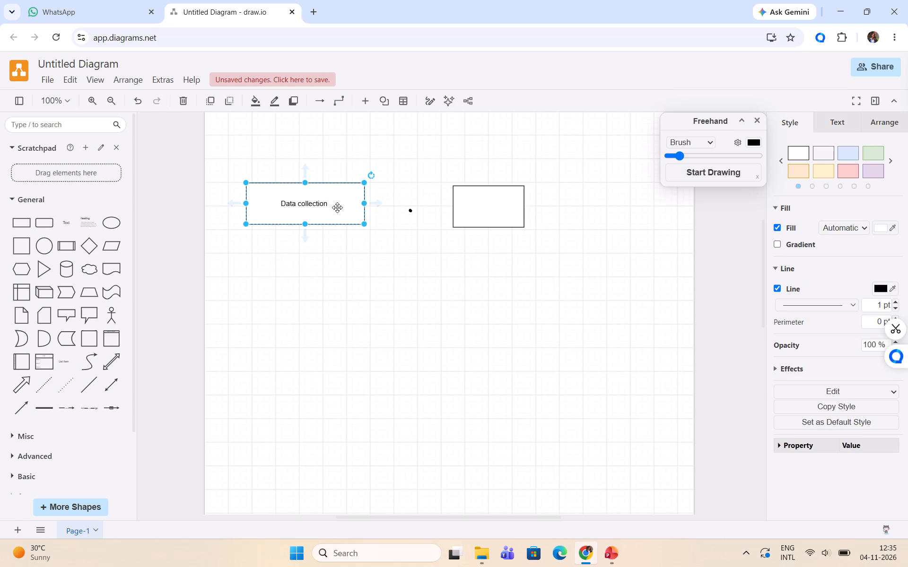
{"action": "key", "text": "space"}
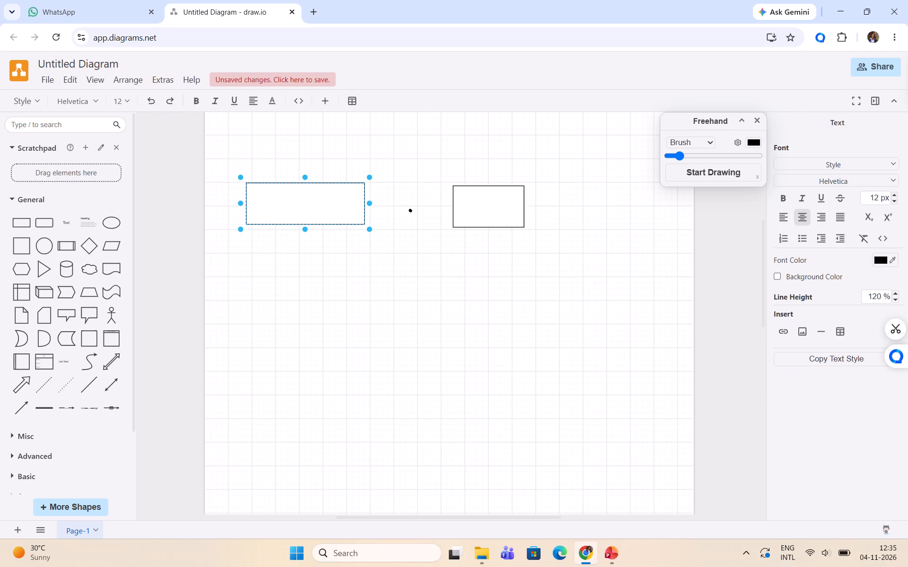
{"action": "key", "text": "d"}
{"action": "type", "text": "ata cpllection"}
{"action": "key", "text": "space"}
{"action": "key", "text": "shift+parenleft"}
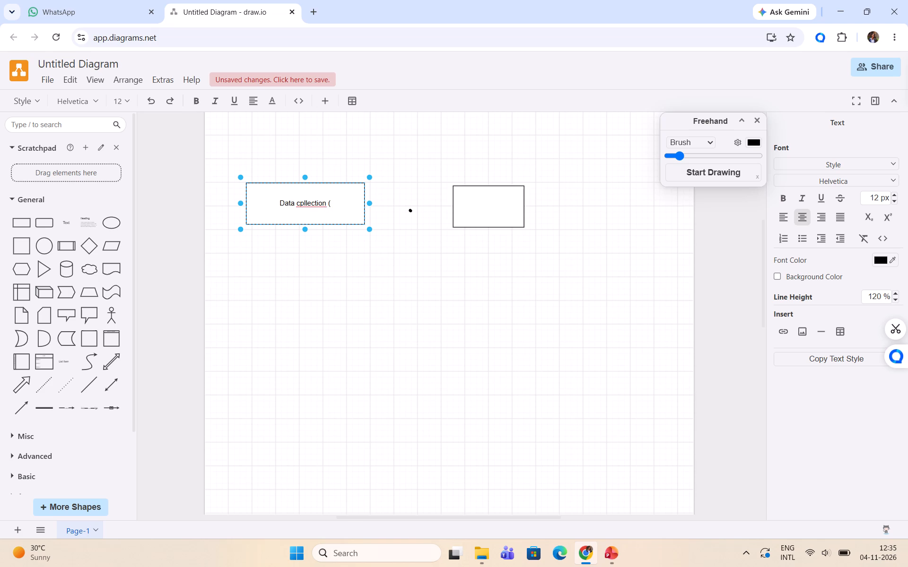
{"action": "key", "text": "b"}
{"action": "type", "text": "nk customer"}
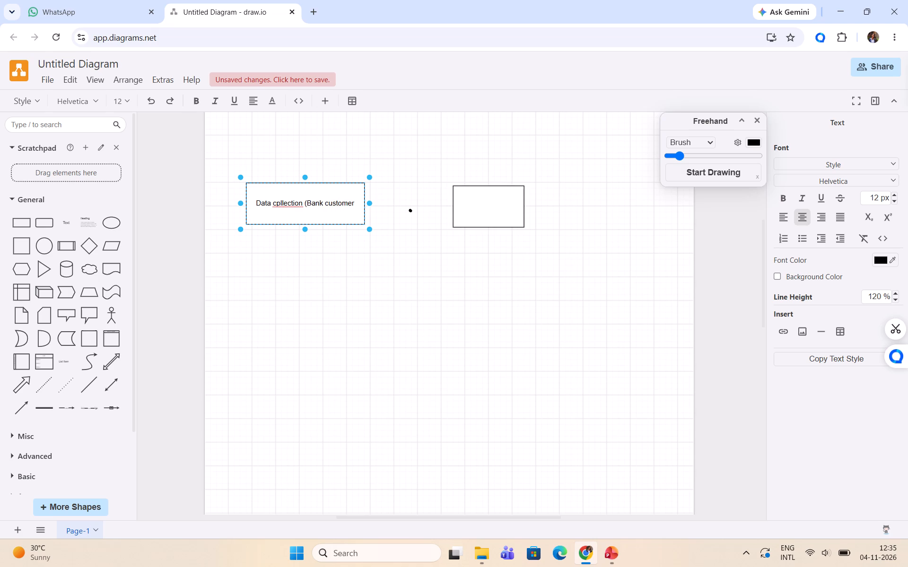
{"action": "key", "text": "space"}
{"action": "type", "text": "data"}
{"action": "type", "text": "set"}
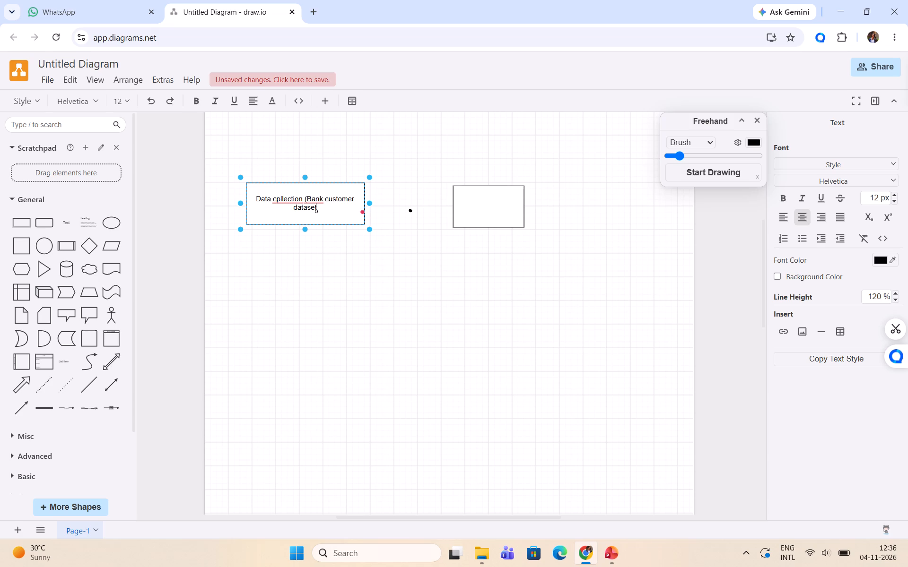
{"action": "key", "text": "shift+parenright"}
{"action": "left_click", "coordinate": [484, 195]}
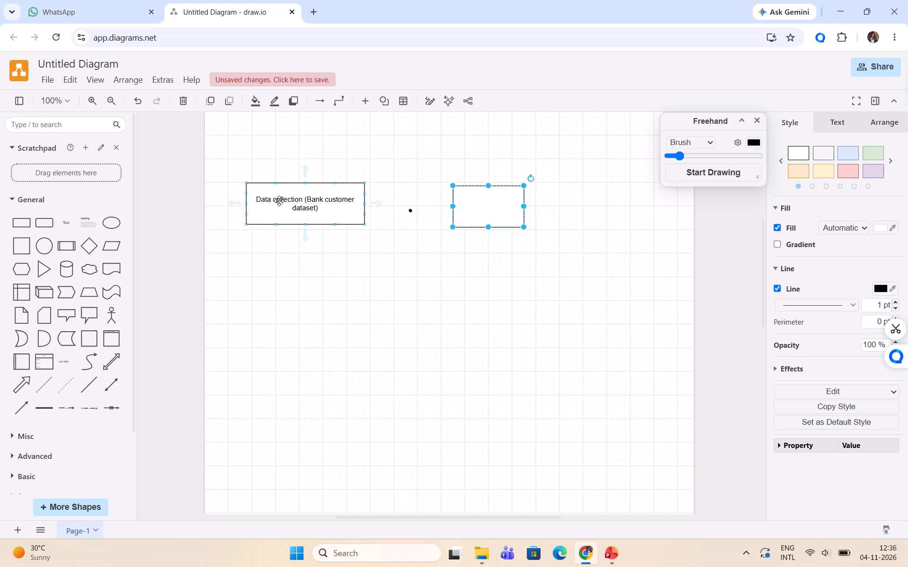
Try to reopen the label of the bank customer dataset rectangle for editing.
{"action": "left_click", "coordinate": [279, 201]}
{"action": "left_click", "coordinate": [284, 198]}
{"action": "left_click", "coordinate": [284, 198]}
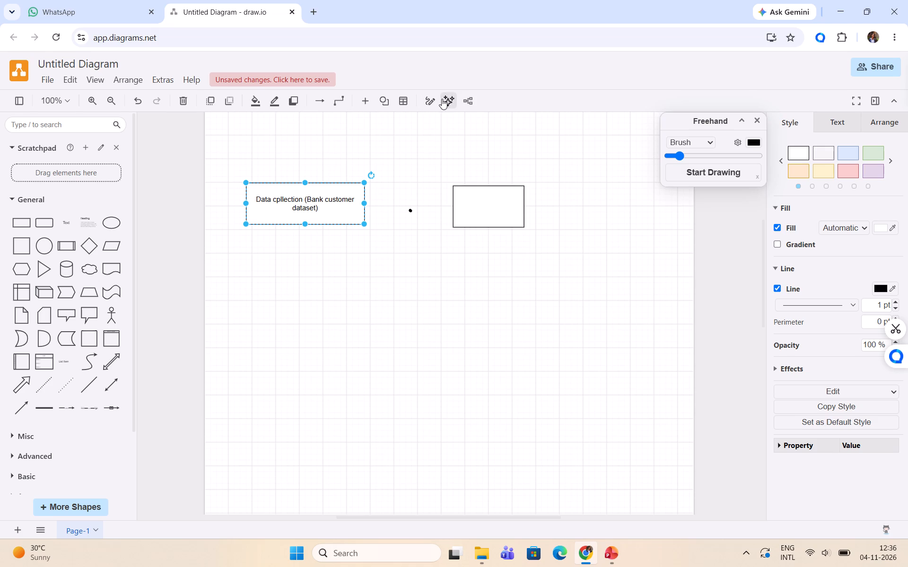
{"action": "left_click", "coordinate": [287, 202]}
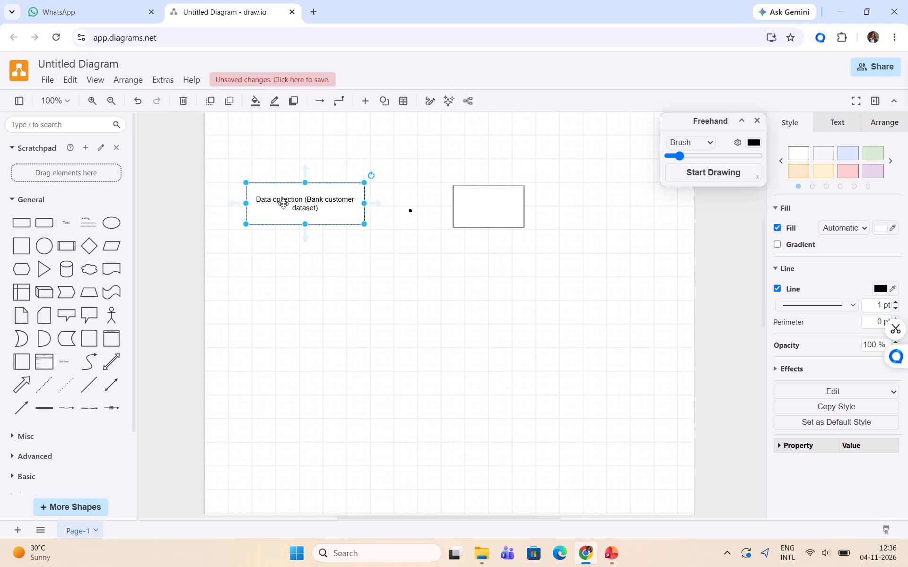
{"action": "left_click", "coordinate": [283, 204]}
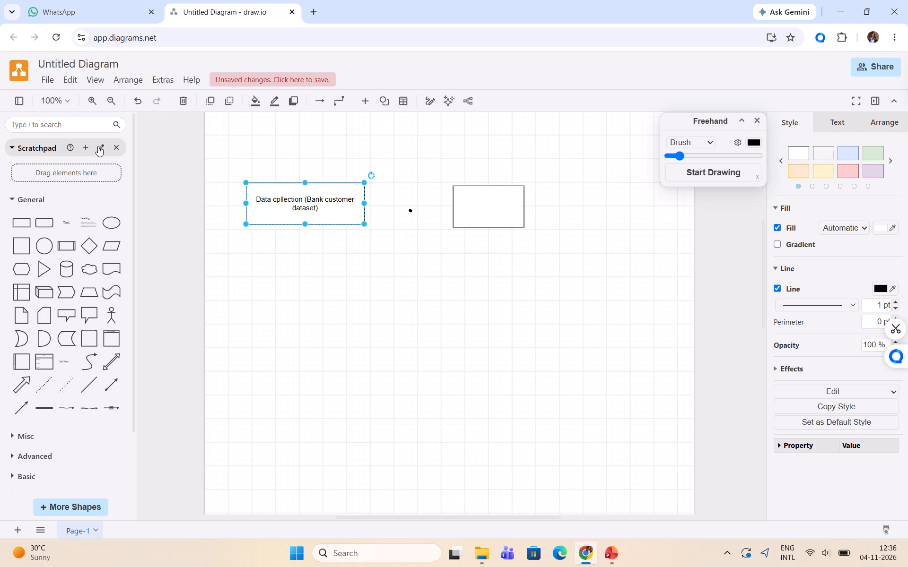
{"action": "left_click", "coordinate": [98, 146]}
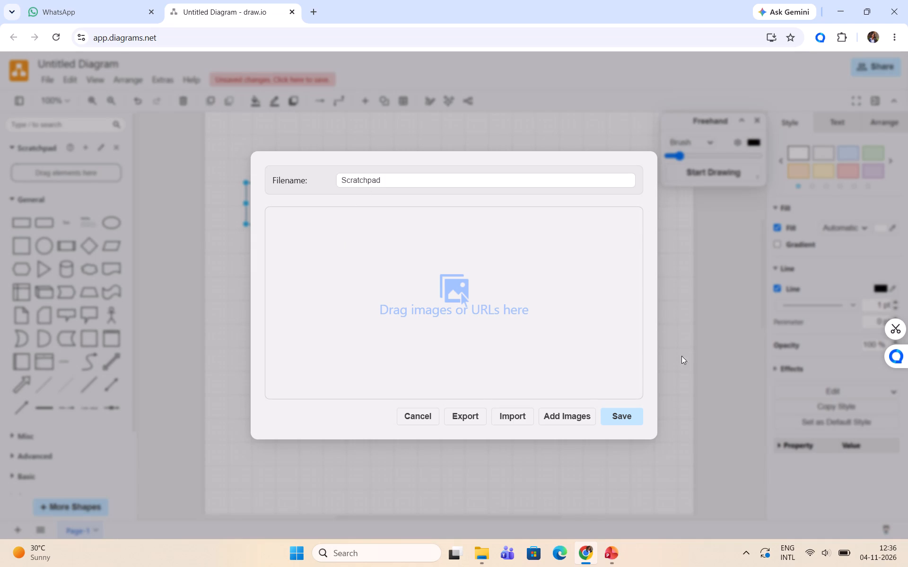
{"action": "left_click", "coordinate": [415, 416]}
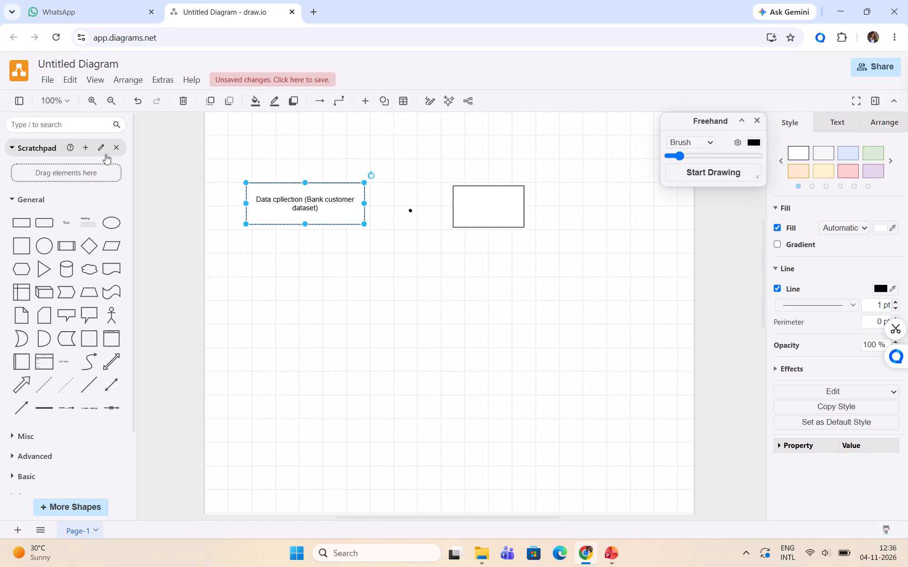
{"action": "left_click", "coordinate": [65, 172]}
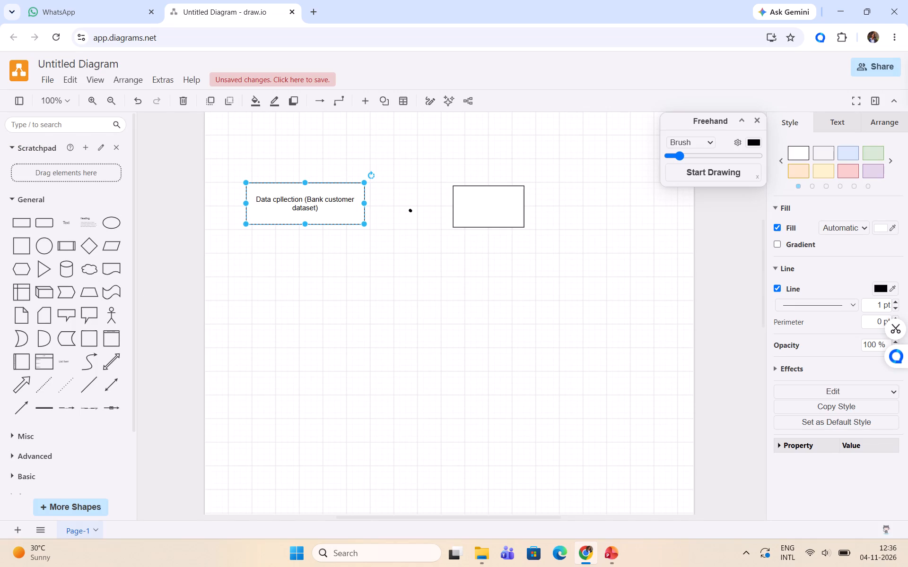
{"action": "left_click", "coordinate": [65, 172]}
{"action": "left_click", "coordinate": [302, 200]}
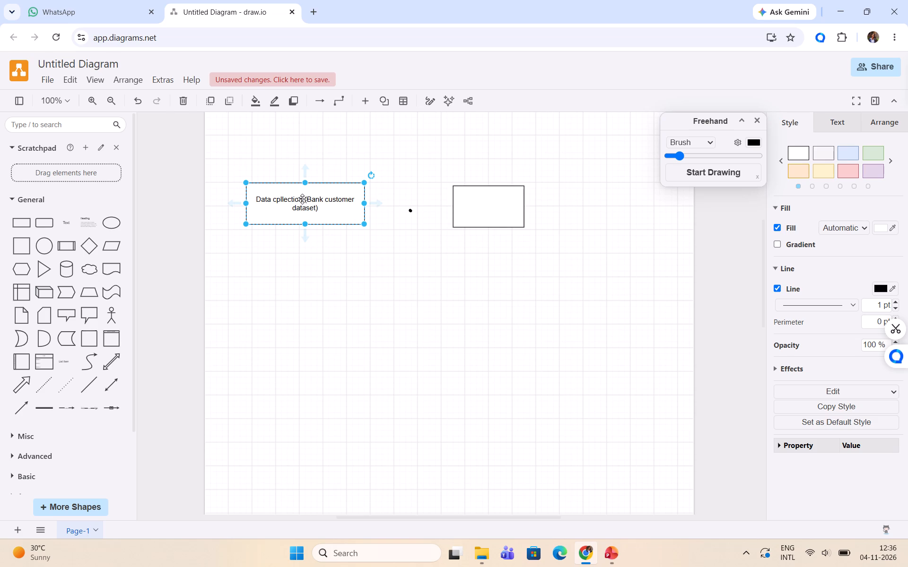
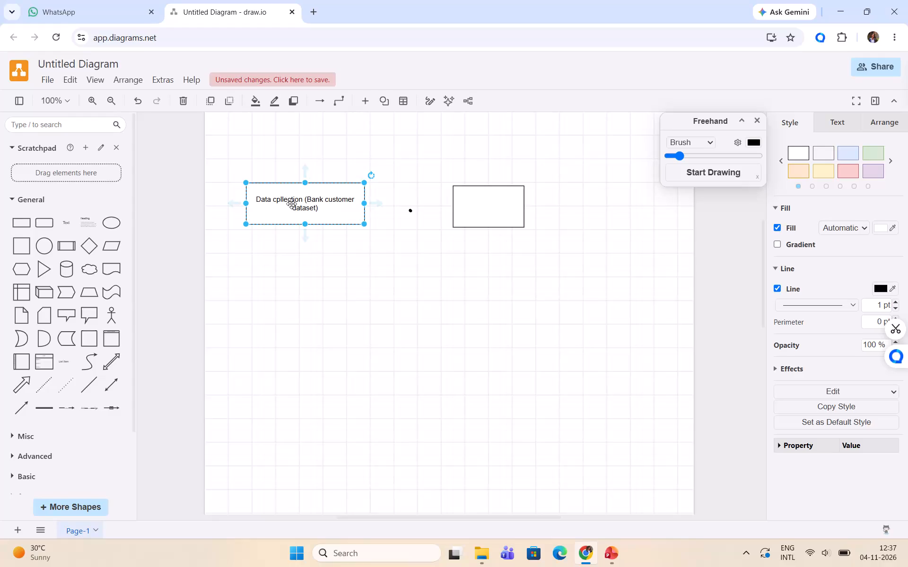
Correct the misspelled word in the bank customer dataset rectangle's label to "collection".
{"action": "left_click", "coordinate": [290, 201]}
{"action": "double_click", "coordinate": [290, 201]}
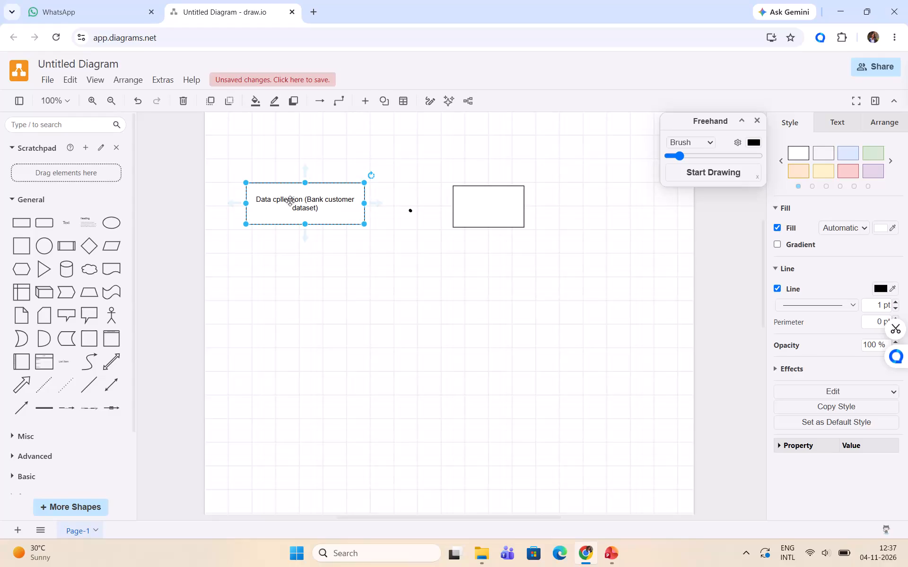
{"action": "left_click", "coordinate": [288, 198]}
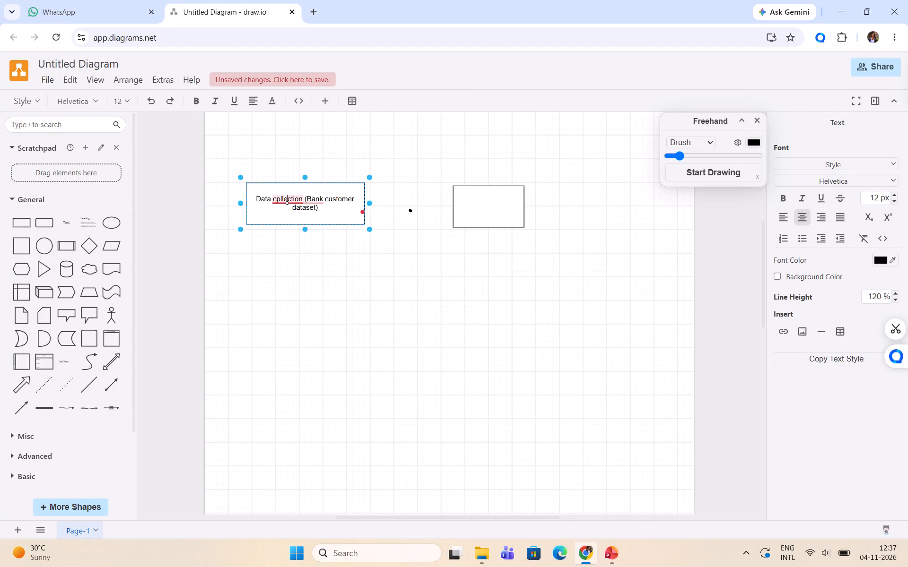
{"action": "left_click", "coordinate": [295, 228]}
Label the blank second rectangle "Data Preprocessing (cleaning , encoding , scaling)".
{"action": "left_click", "coordinate": [466, 206]}
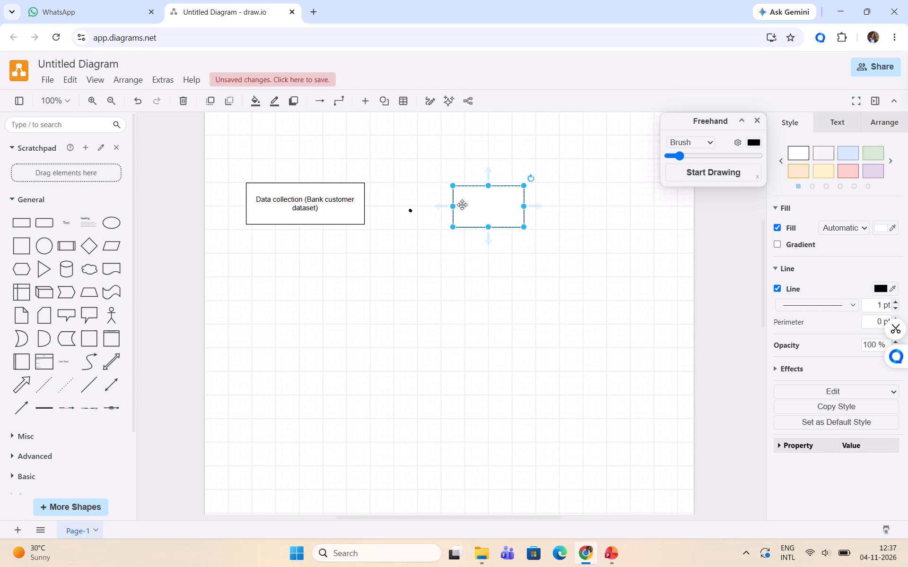
{"action": "key", "text": "d"}
{"action": "type", "text": "ata"}
{"action": "key", "text": "space"}
{"action": "key", "text": "p"}
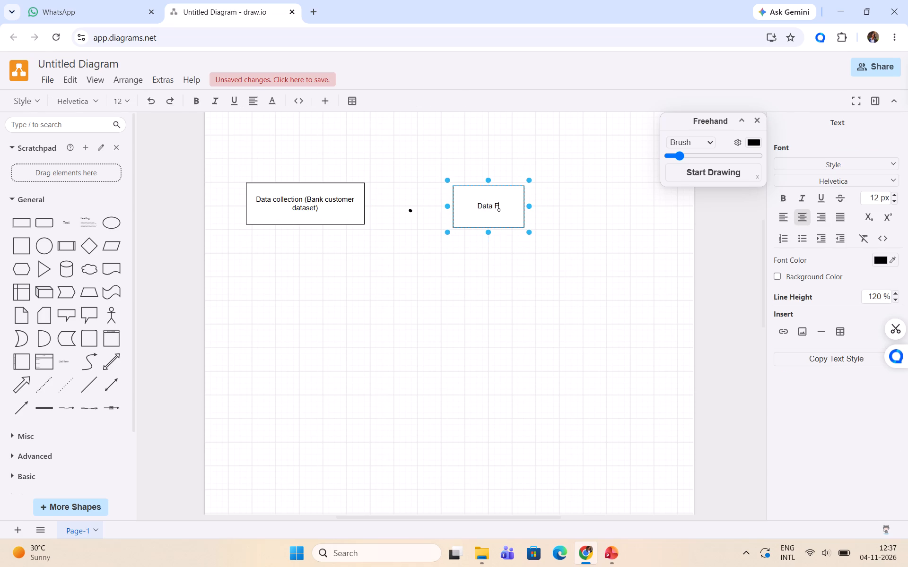
{"action": "type", "text": "re"}
{"action": "type", "text": "processing"}
{"action": "key", "text": "space"}
{"action": "key", "text": "shift+parenleft"}
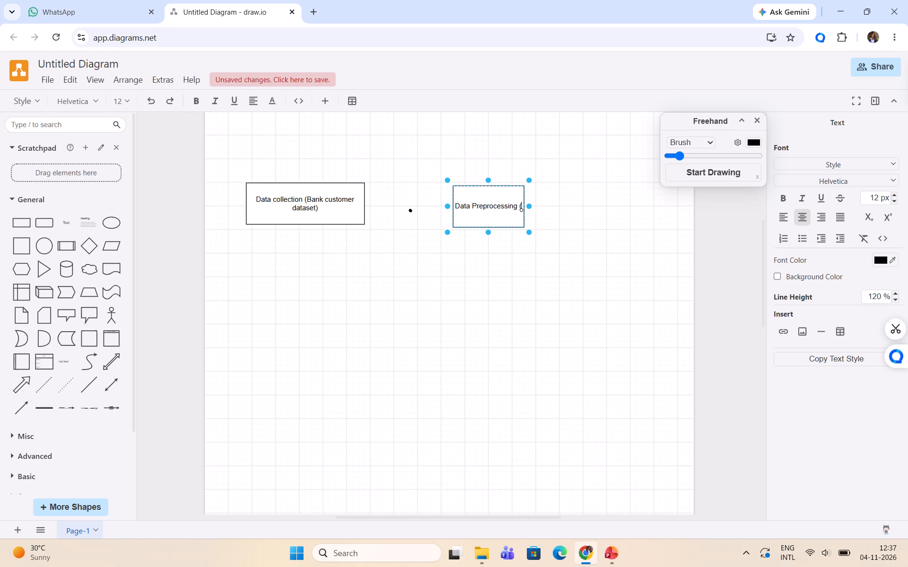
{"action": "type", "text": "cleaning"}
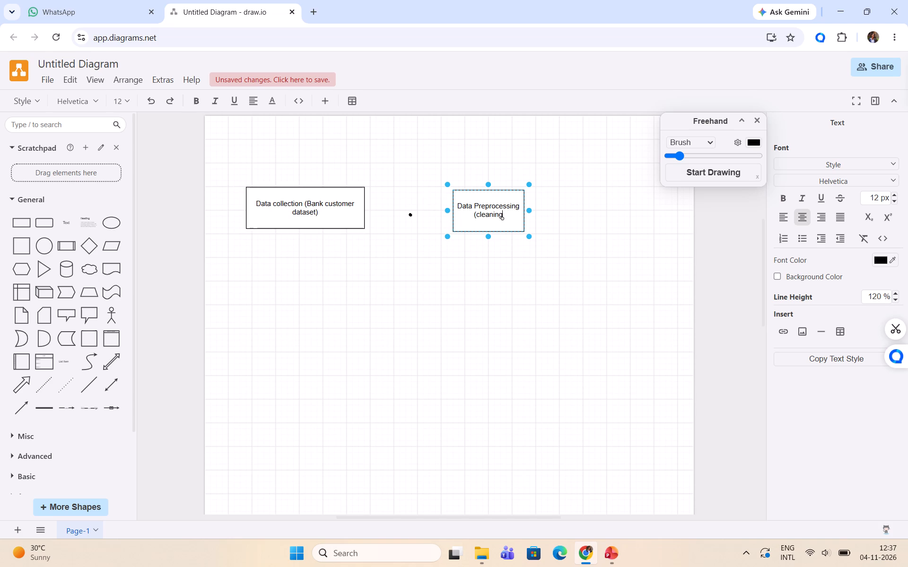
{"action": "key", "text": "space"}
{"action": "type", "text": ", encoding"}
{"action": "key", "text": "space"}
{"action": "type", "text": ","}
{"action": "key", "text": "space"}
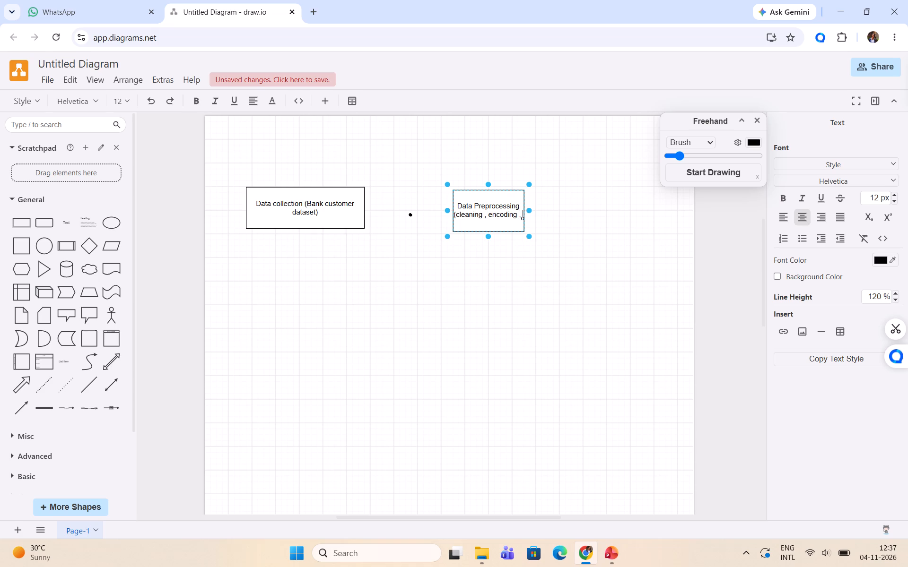
{"action": "type", "text": "scaling"}
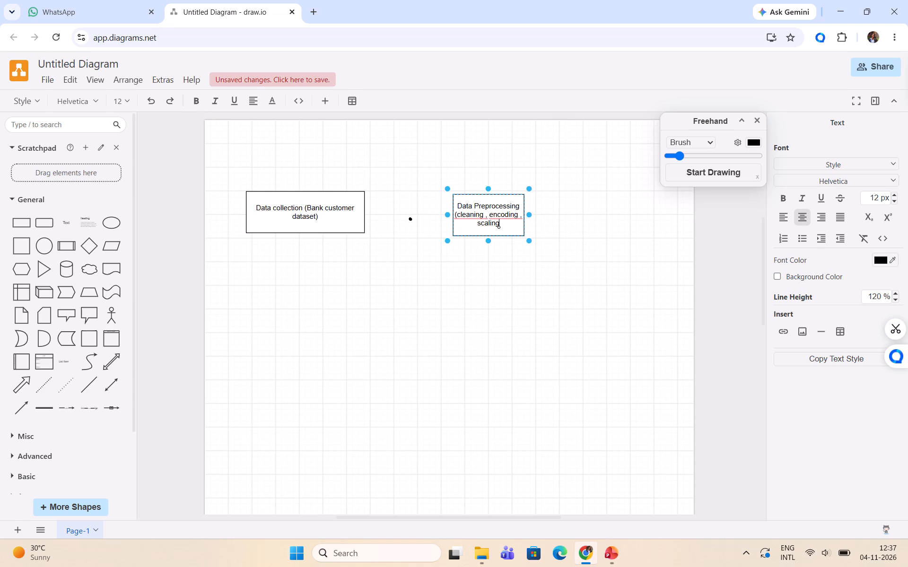
{"action": "key", "text": "shift+parenright"}
Add a directional arrow connector running from the Data collection rectangle to the Data Preprocessing rectangle.
{"action": "left_click_drag", "start_coordinate": [20, 407], "coordinate": [50, 403]}
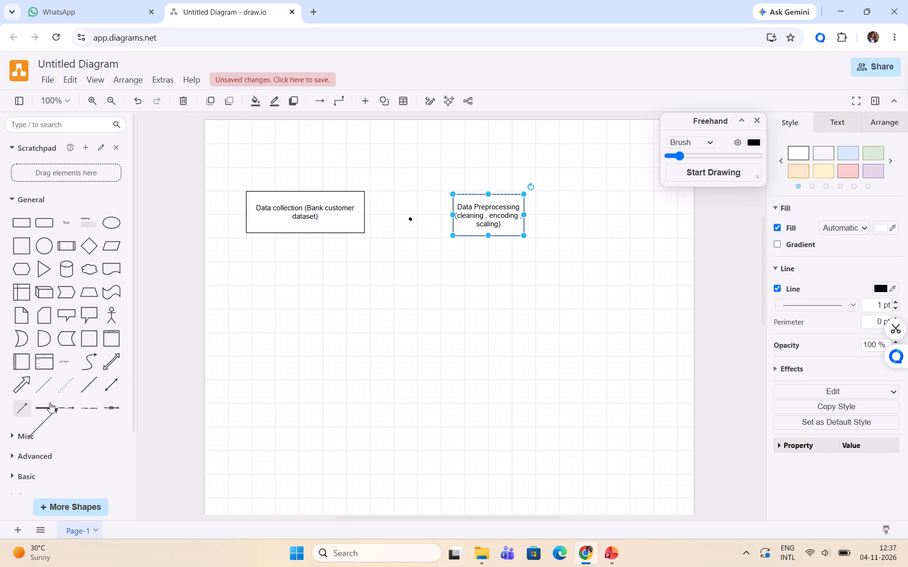
{"action": "left_click_drag", "start_coordinate": [50, 403], "coordinate": [429, 214]}
{"action": "left_click_drag", "start_coordinate": [429, 214], "coordinate": [426, 218]}
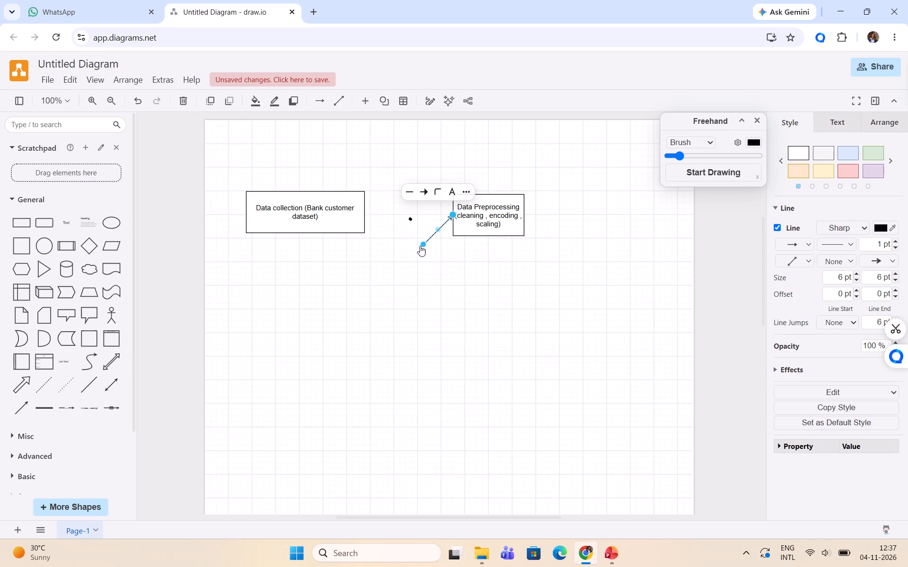
{"action": "left_click_drag", "start_coordinate": [422, 243], "coordinate": [364, 214]}
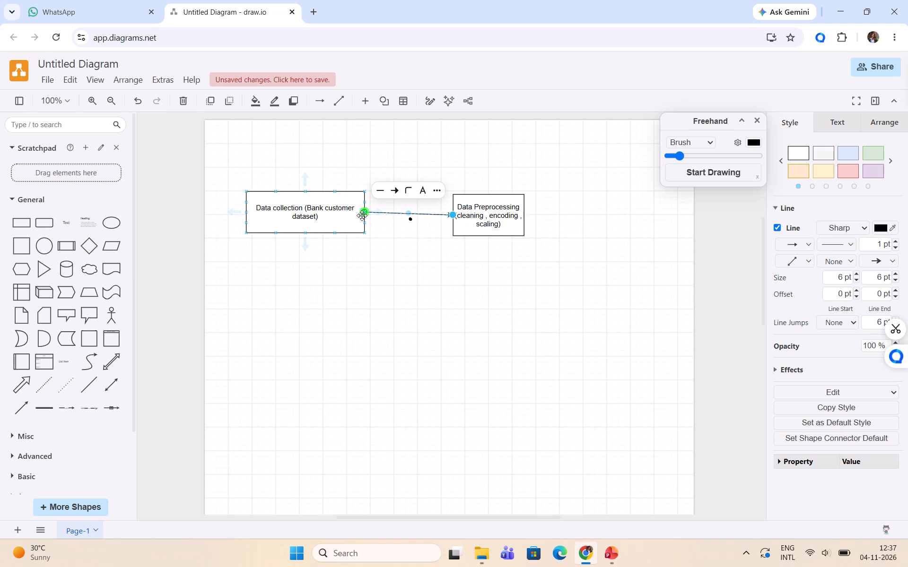
{"action": "left_click", "coordinate": [384, 190]}
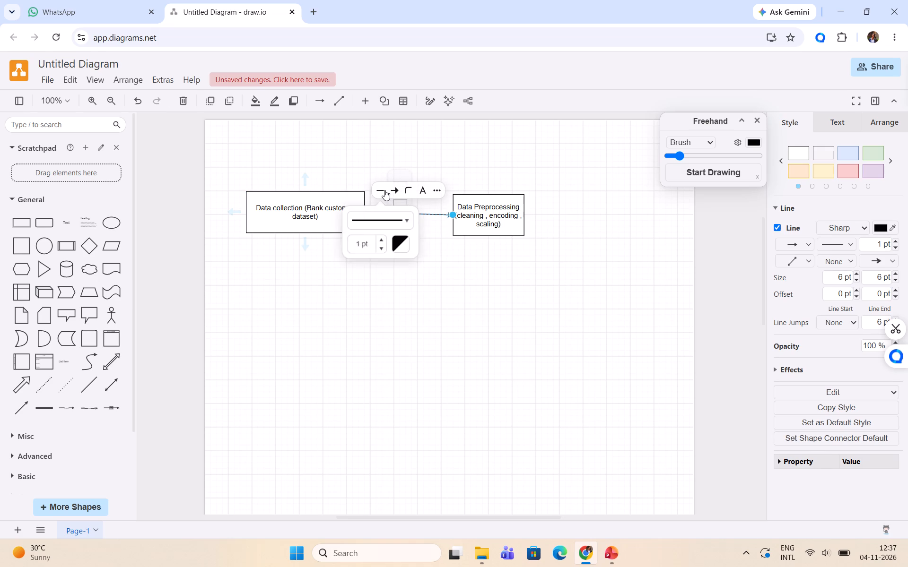
{"action": "left_click", "coordinate": [430, 234]}
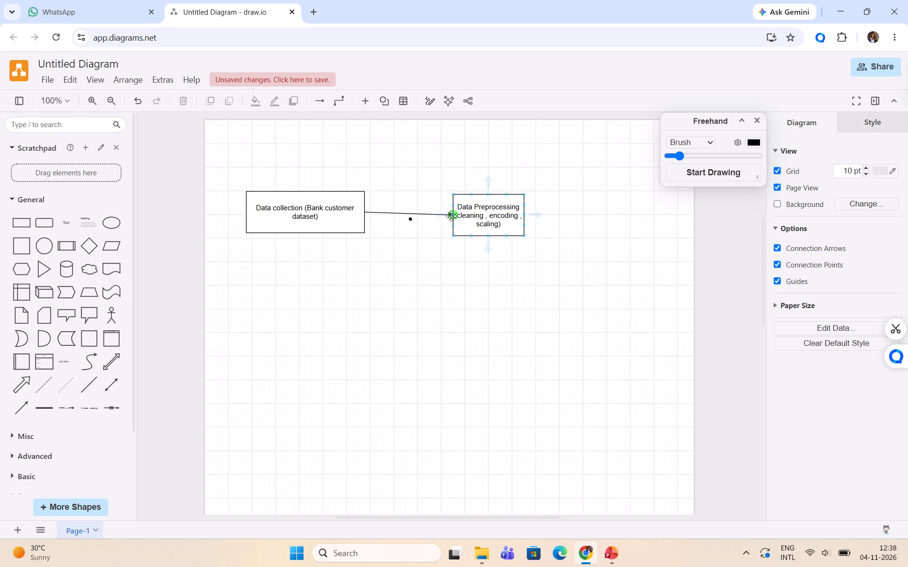
Try to straighten the connector by moving its arrowhead end higher on the Data Preprocessing rectangle's left edge.
{"action": "left_click_drag", "start_coordinate": [449, 214], "coordinate": [448, 206]}
{"action": "left_click_drag", "start_coordinate": [451, 213], "coordinate": [451, 206]}
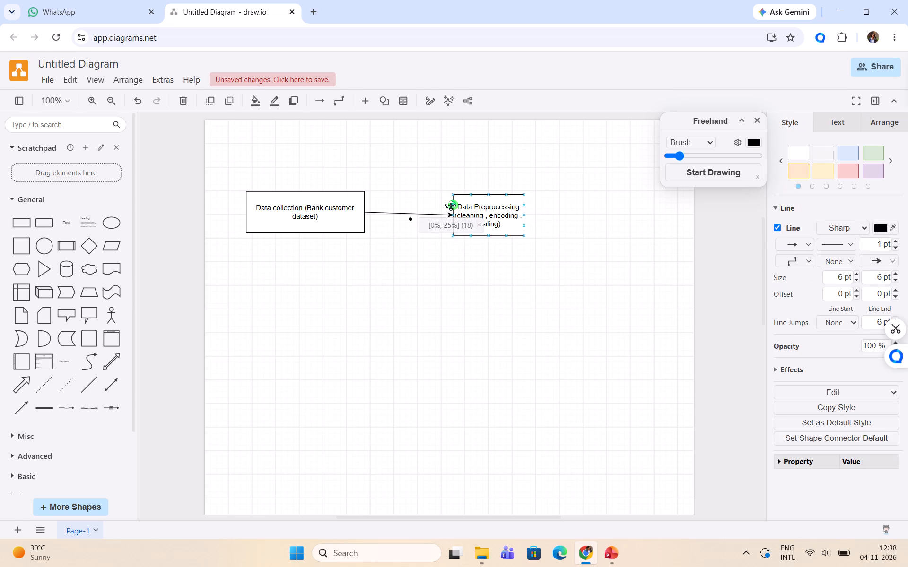
{"action": "left_click_drag", "start_coordinate": [451, 206], "coordinate": [450, 205]}
{"action": "left_click", "coordinate": [451, 237]}
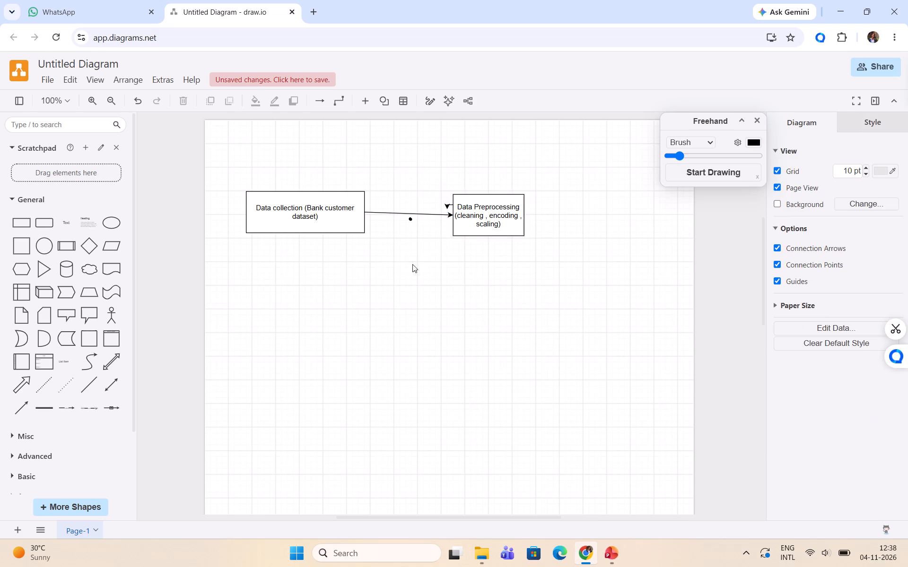
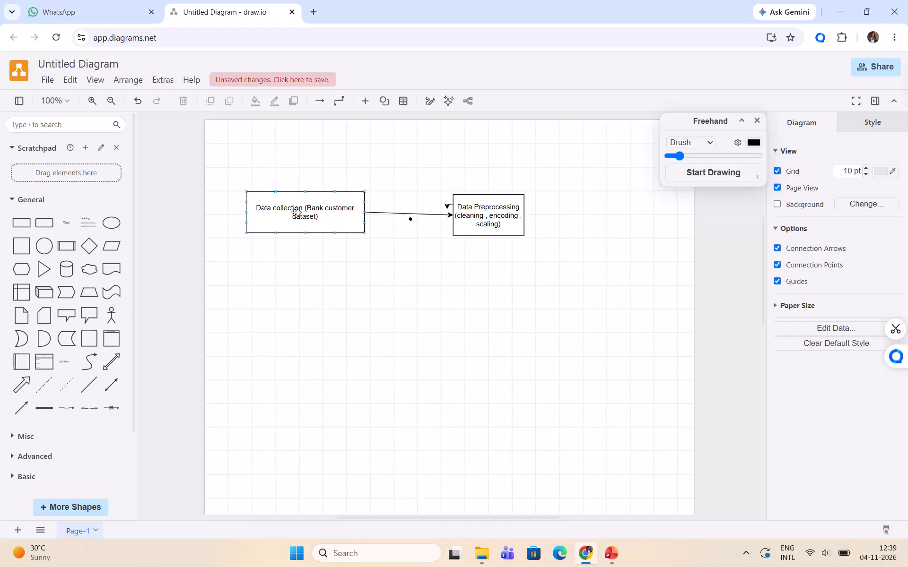
Move the Data collection rectangle down to 70, 125 so it lines up with the Data Preprocessing rectangle and the connector runs straight.
{"action": "left_click", "coordinate": [297, 212]}
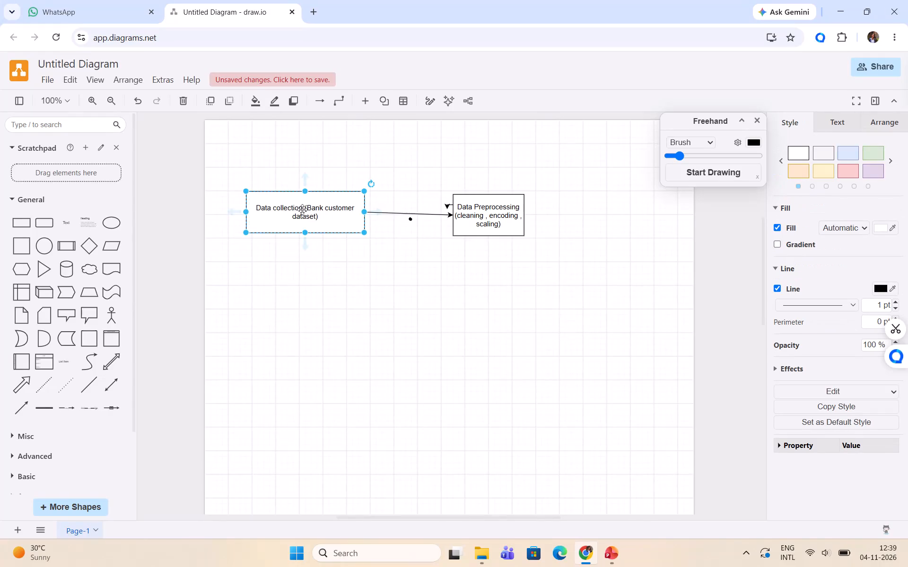
{"action": "left_click", "coordinate": [302, 209]}
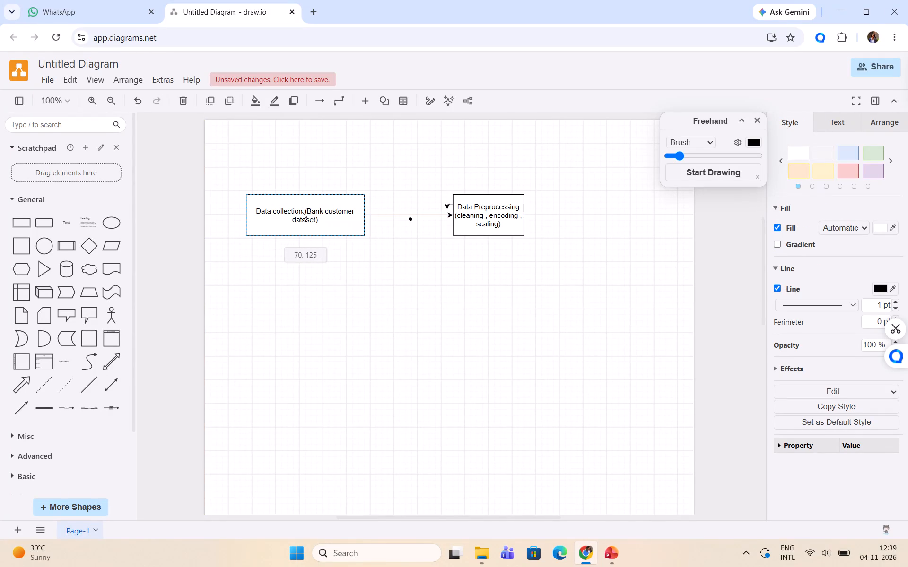
Delete the small stray arrowhead near the upper-left corner of the Data Preprocessing rectangle.
{"action": "left_click", "coordinate": [448, 204]}
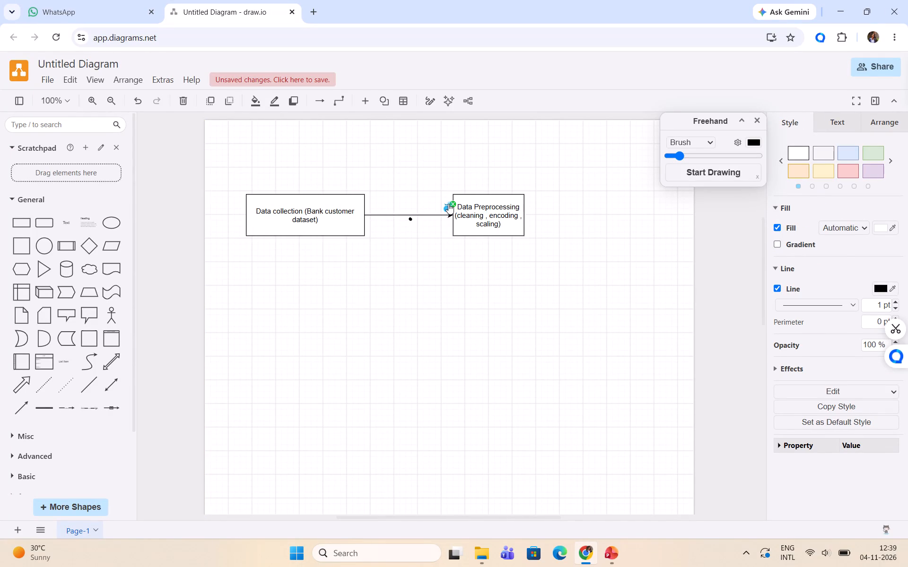
{"action": "key", "text": "Delete"}
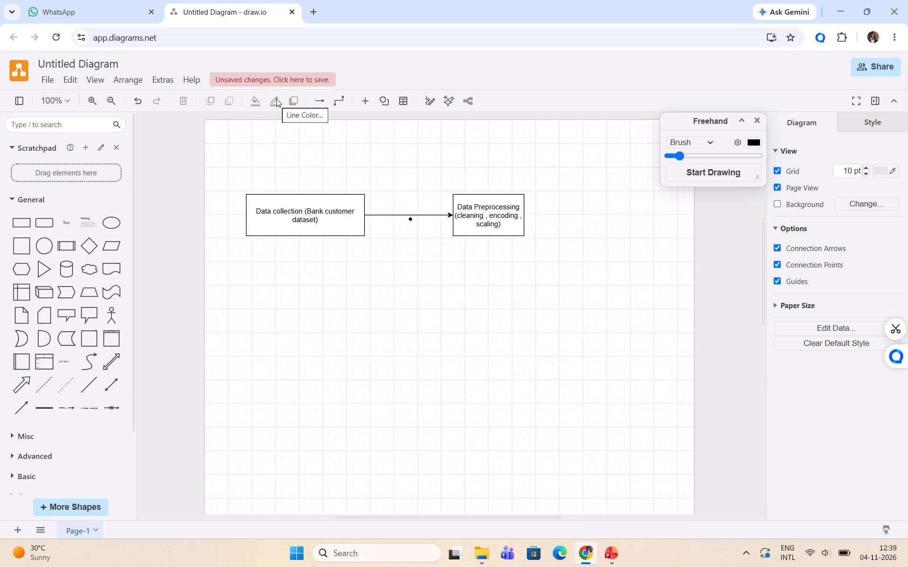
Make the whole label of the Data collection (Bank customer dataset) rectangle bold.
{"action": "double_click", "coordinate": [318, 219]}
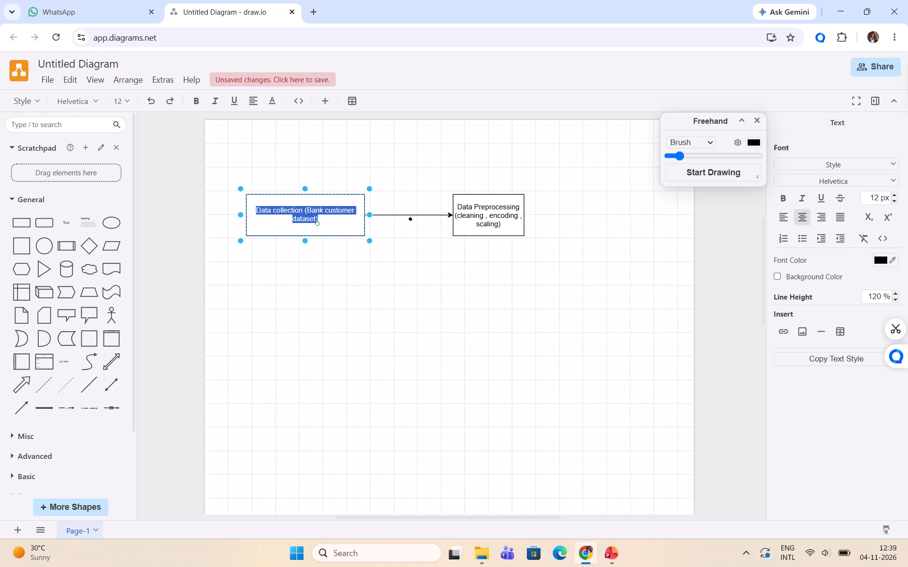
{"action": "left_click", "coordinate": [203, 100]}
{"action": "left_click", "coordinate": [307, 226]}
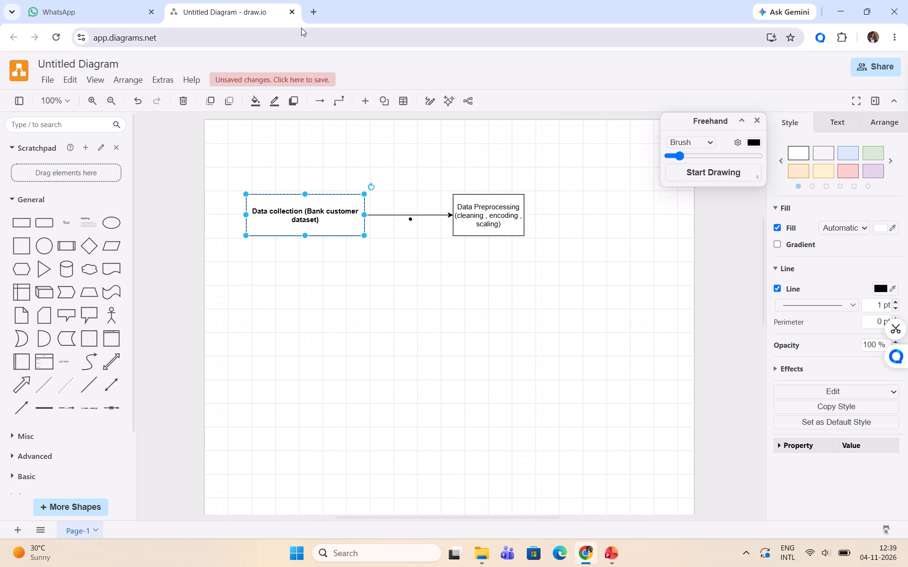
Close the browser tab holding the untitled diagram.
{"action": "left_click_drag", "start_coordinate": [291, 12], "coordinate": [296, 13]}
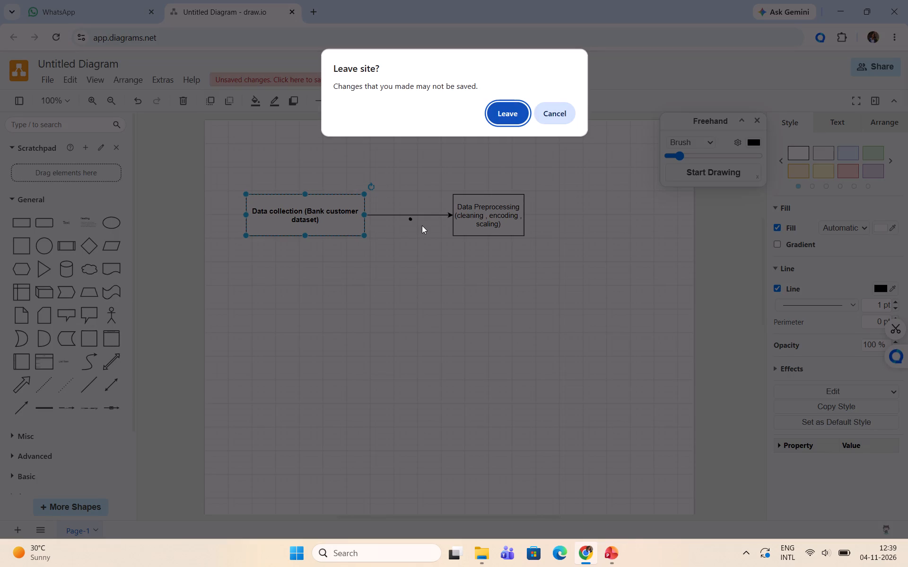
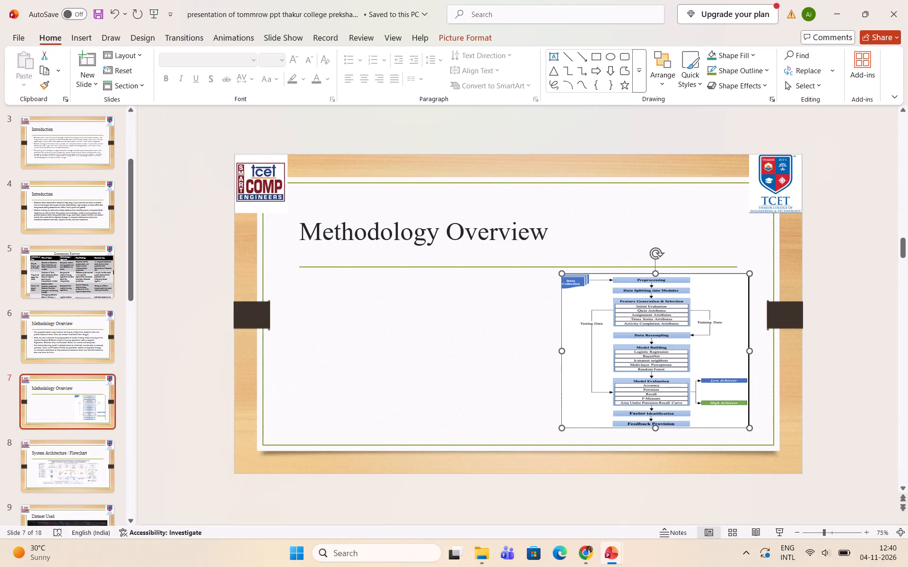
Replace the old flowchart picture on the Methodology Overview slide with "WhatsApp Image 2026-11-04 at 12.40.01 PM" from the Downloads folder.
{"action": "key", "text": "BackSpace"}
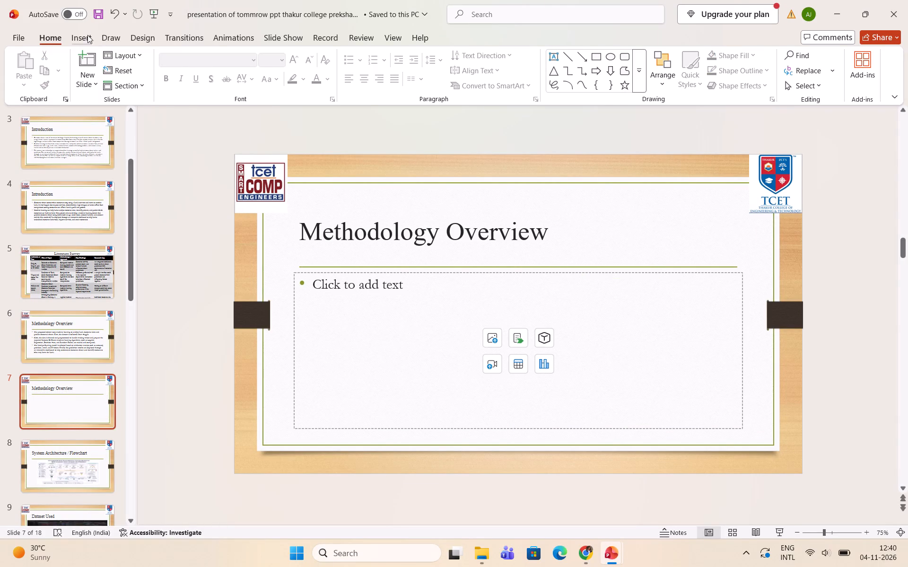
{"action": "left_click", "coordinate": [87, 35]}
{"action": "left_click", "coordinate": [95, 79]}
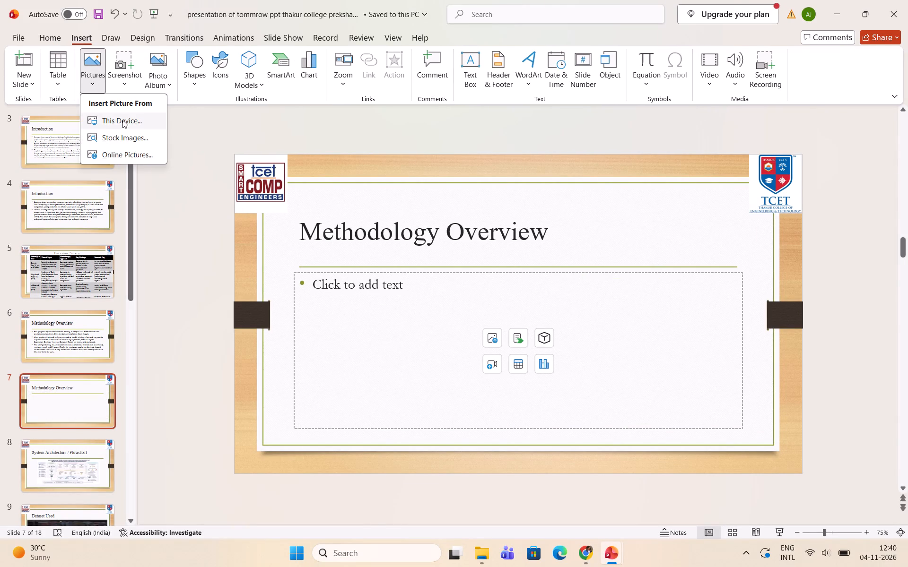
{"action": "left_click", "coordinate": [122, 120]}
{"action": "left_click", "coordinate": [64, 129]}
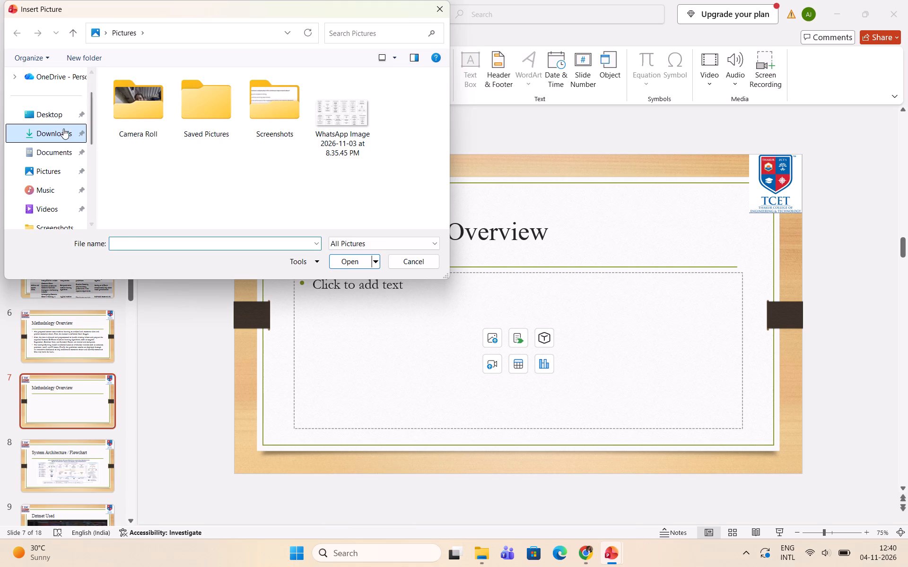
{"action": "left_click", "coordinate": [166, 96]}
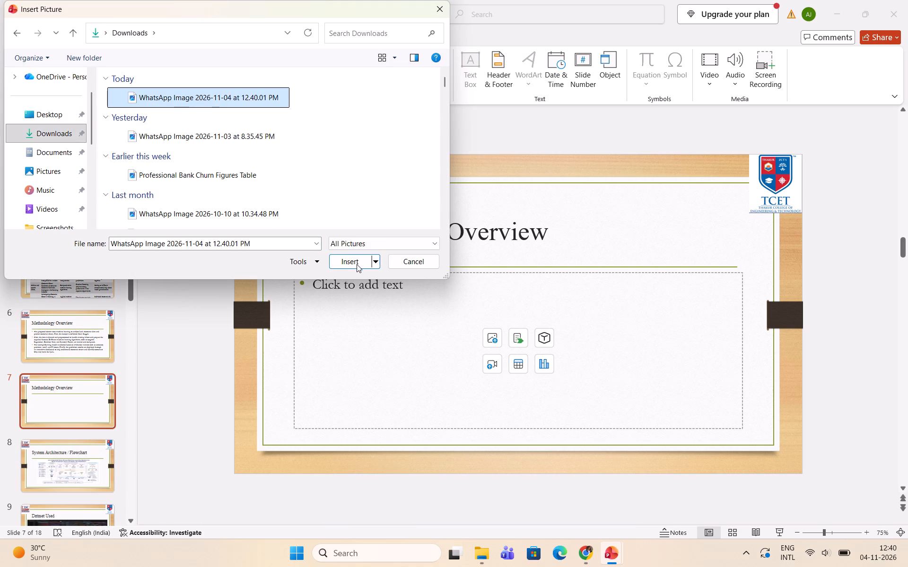
{"action": "left_click", "coordinate": [357, 264]}
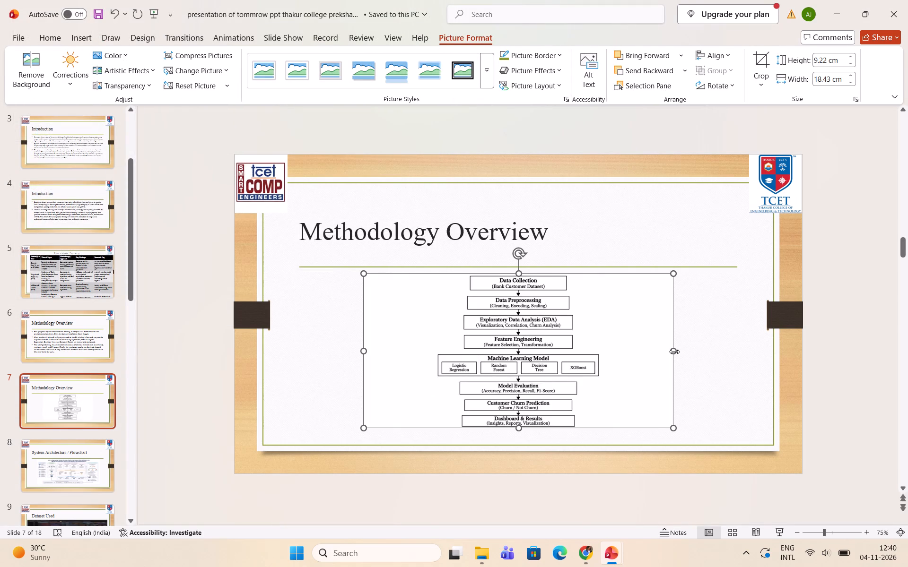
Stretch the new flowchart picture outward on both sides to about 25.85 cm wide, keeping its height, and deselect it.
{"action": "left_click_drag", "start_coordinate": [674, 352], "coordinate": [733, 347]}
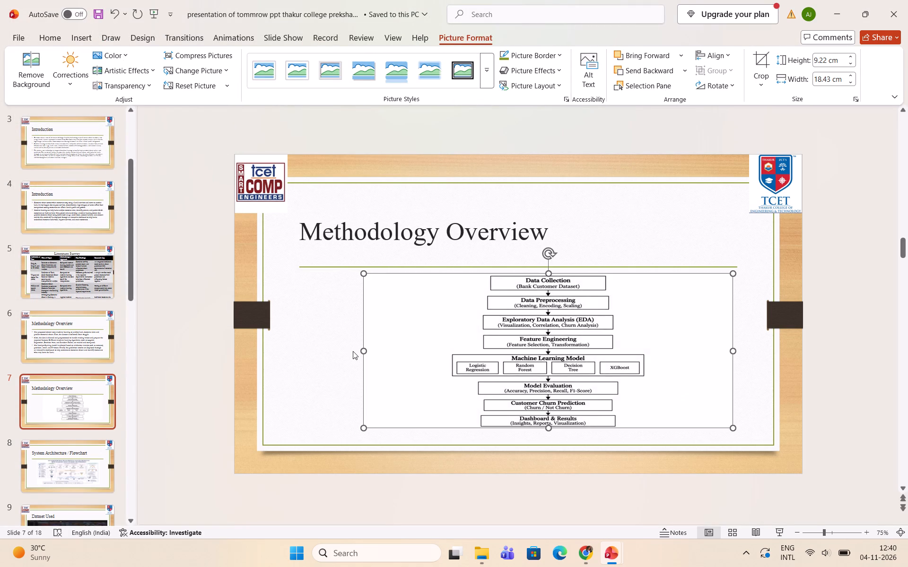
{"action": "left_click_drag", "start_coordinate": [365, 351], "coordinate": [299, 349]}
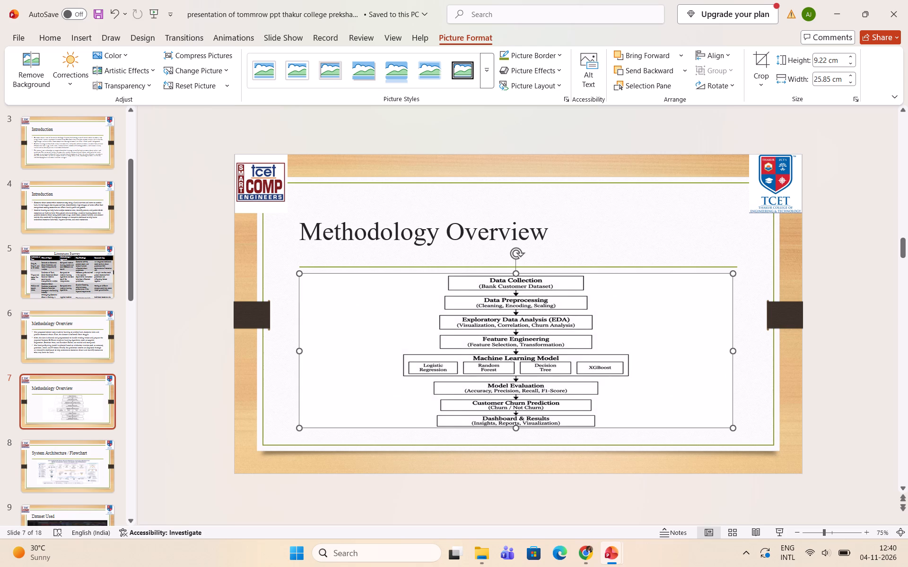
{"action": "left_click", "coordinate": [341, 351]}
{"action": "left_click", "coordinate": [638, 343]}
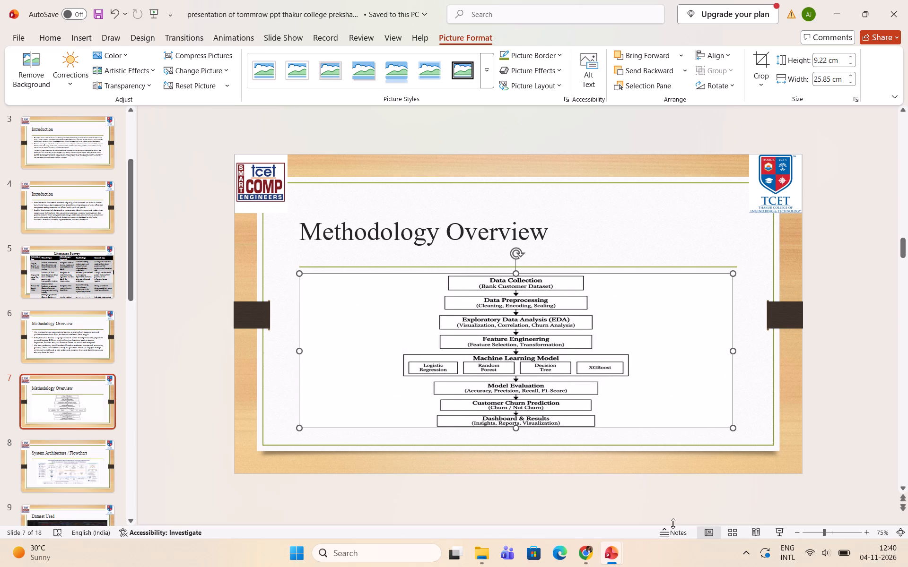
{"action": "left_click", "coordinate": [652, 490]}
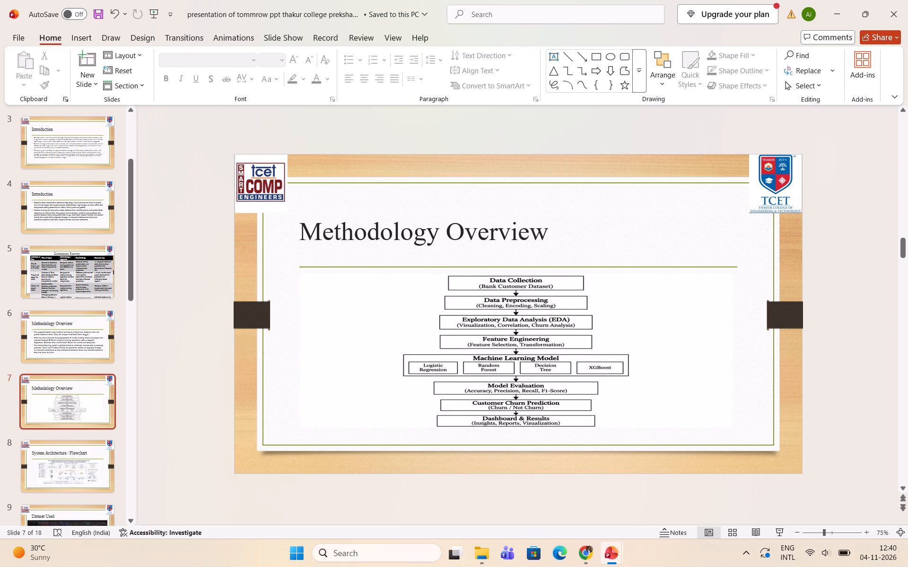
Review the presentation's slides from Methodology Overview and System Architecture / Flowchart through to Novelty, looking for content to clean up.
{"action": "left_click", "coordinate": [61, 340]}
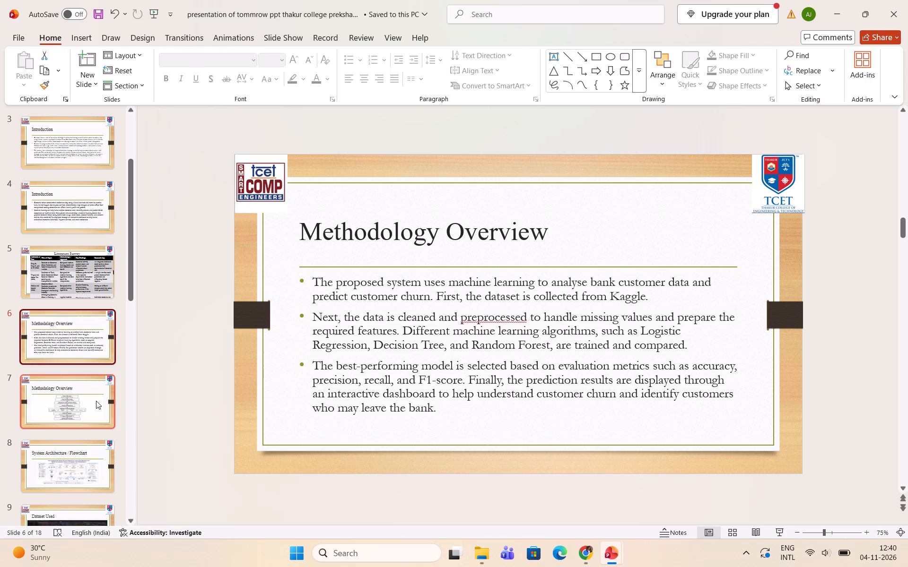
{"action": "left_click", "coordinate": [88, 405]}
{"action": "left_click", "coordinate": [79, 484]}
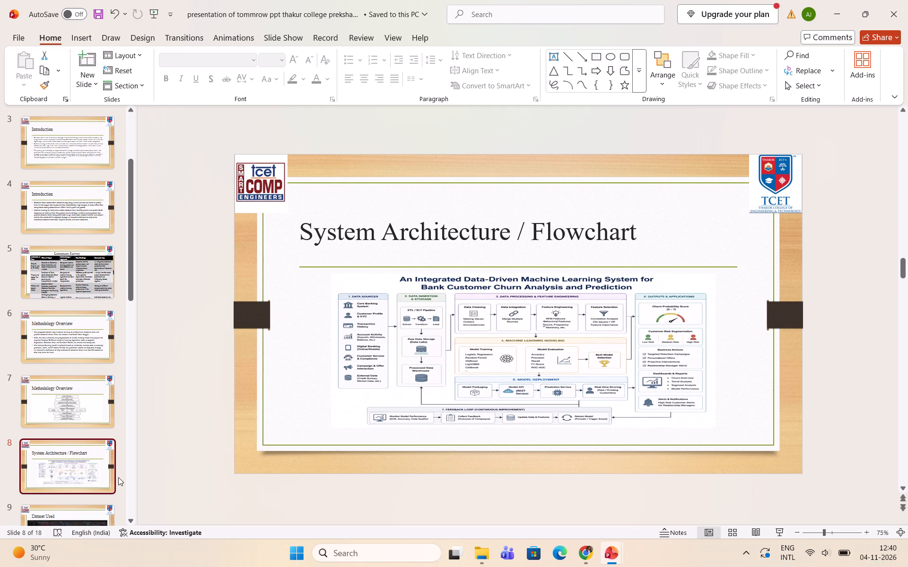
{"action": "scroll", "coordinate": [116, 477], "scroll_direction": "down", "scroll_amount": 1}
{"action": "scroll", "coordinate": [115, 477], "scroll_direction": "up", "scroll_amount": 1}
{"action": "scroll", "coordinate": [113, 470], "scroll_direction": "down", "scroll_amount": 3}
{"action": "scroll", "coordinate": [112, 460], "scroll_direction": "up", "scroll_amount": 1}
{"action": "scroll", "coordinate": [112, 460], "scroll_direction": "down", "scroll_amount": 1}
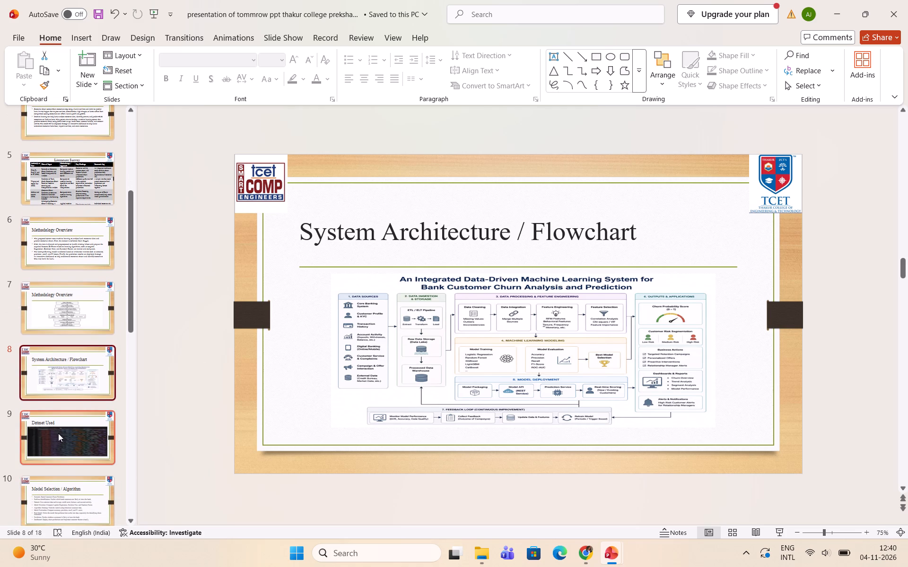
{"action": "scroll", "coordinate": [77, 430], "scroll_direction": "down", "scroll_amount": 6}
{"action": "scroll", "coordinate": [109, 429], "scroll_direction": "up", "scroll_amount": 1}
{"action": "scroll", "coordinate": [109, 429], "scroll_direction": "down", "scroll_amount": 1}
{"action": "scroll", "coordinate": [111, 427], "scroll_direction": "up", "scroll_amount": 1}
{"action": "scroll", "coordinate": [111, 426], "scroll_direction": "down", "scroll_amount": 3}
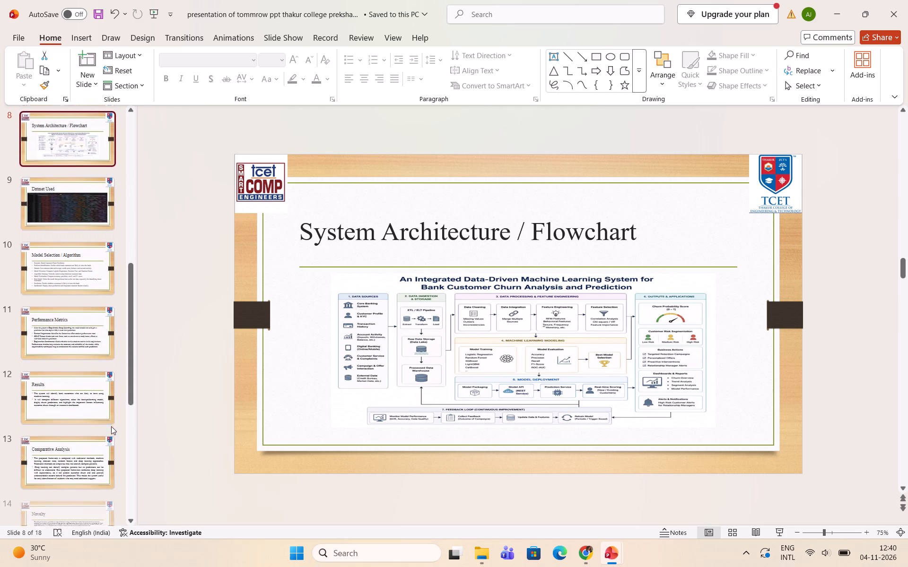
{"action": "scroll", "coordinate": [111, 426], "scroll_direction": "down", "scroll_amount": 2}
{"action": "scroll", "coordinate": [111, 426], "scroll_direction": "up", "scroll_amount": 1}
{"action": "scroll", "coordinate": [111, 426], "scroll_direction": "down", "scroll_amount": 3}
Delete the "Key Novelty Points for PPT:" bullet from the Novelty slide.
{"action": "left_click", "coordinate": [65, 387]}
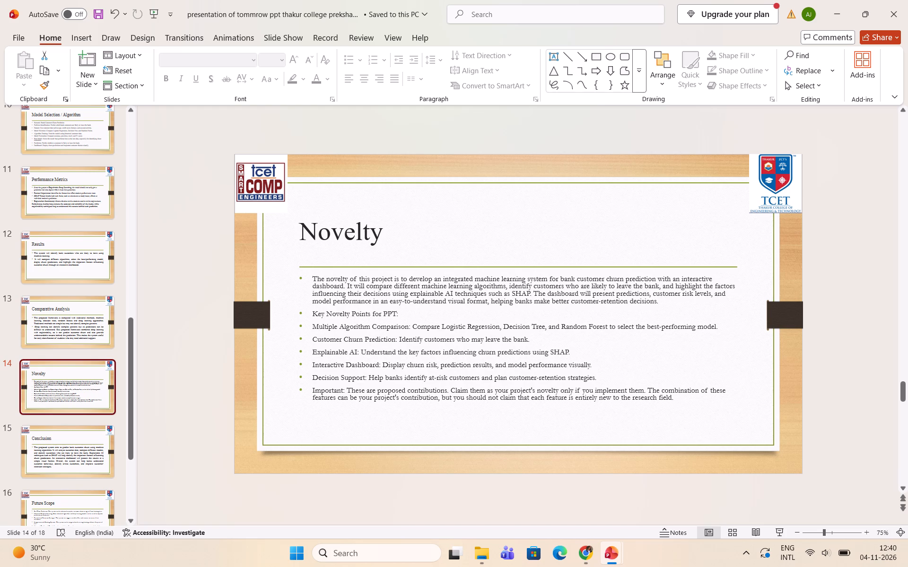
{"action": "left_click_drag", "start_coordinate": [399, 314], "coordinate": [282, 310]}
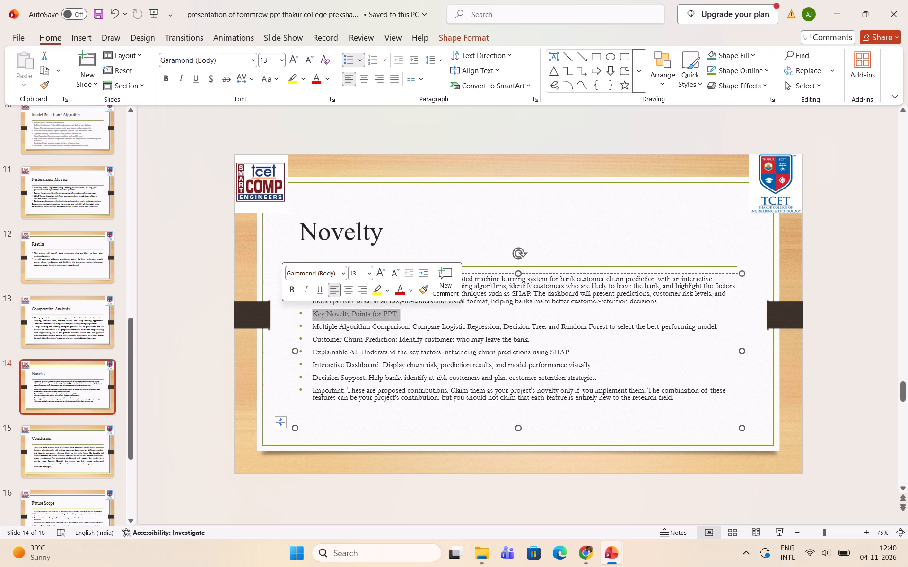
{"action": "key", "text": "BackSpace"}
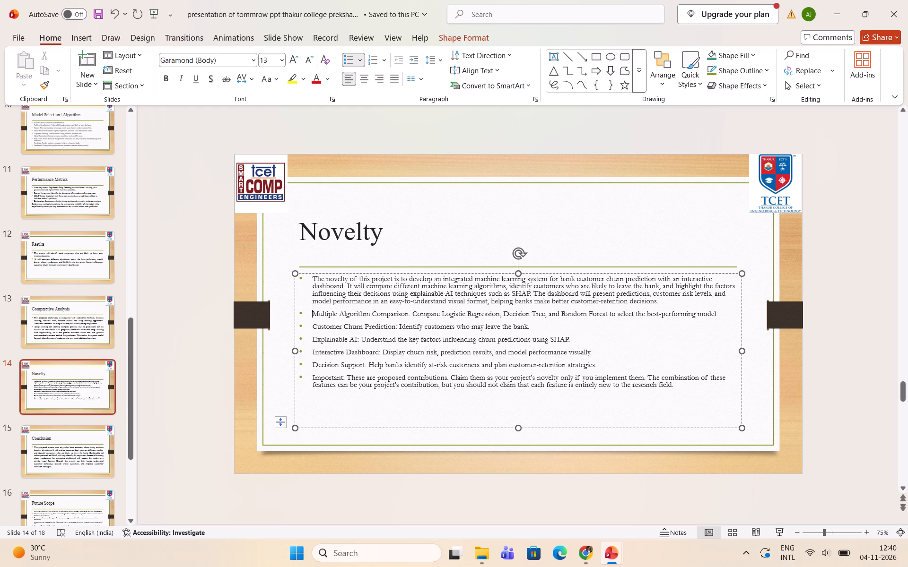
{"action": "scroll", "coordinate": [456, 273], "scroll_direction": "up", "scroll_amount": 3, "text": "ctrl"}
{"action": "scroll", "coordinate": [456, 273], "scroll_direction": "left", "scroll_amount": 1}
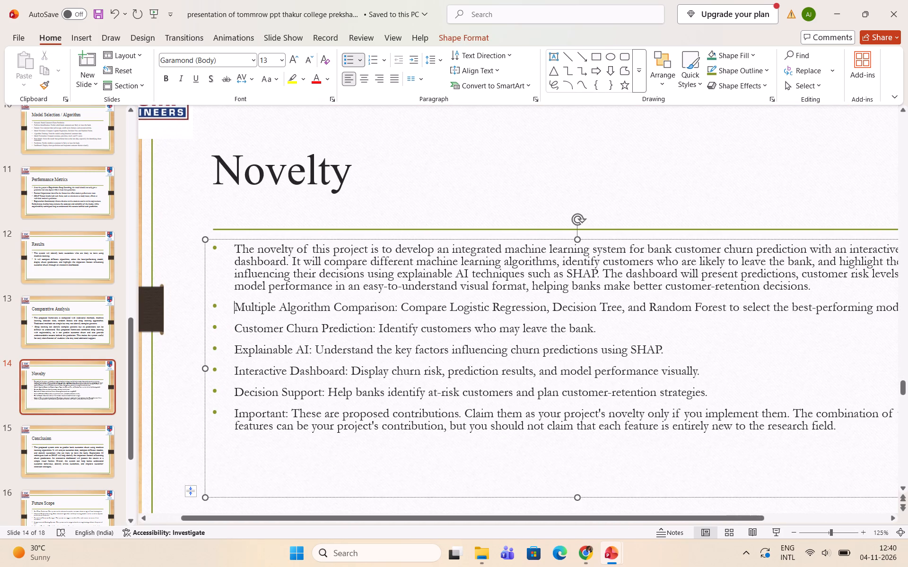
{"action": "scroll", "coordinate": [456, 273], "scroll_direction": "down", "scroll_amount": 2, "text": "ctrl"}
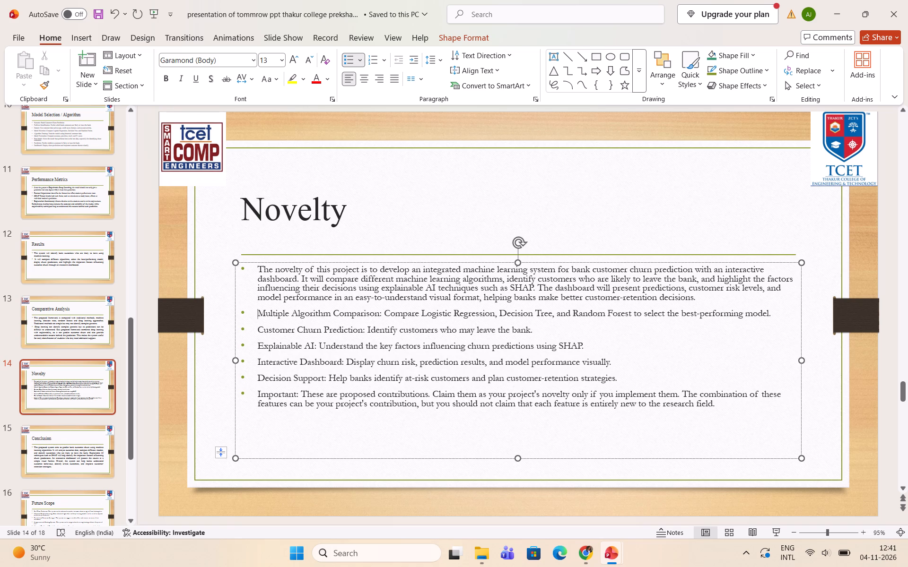
Save a copy of the presentation in the Downloads folder, inserting "miss" before "new" in the file name.
{"action": "left_click", "coordinate": [13, 37]}
{"action": "left_click", "coordinate": [23, 212]}
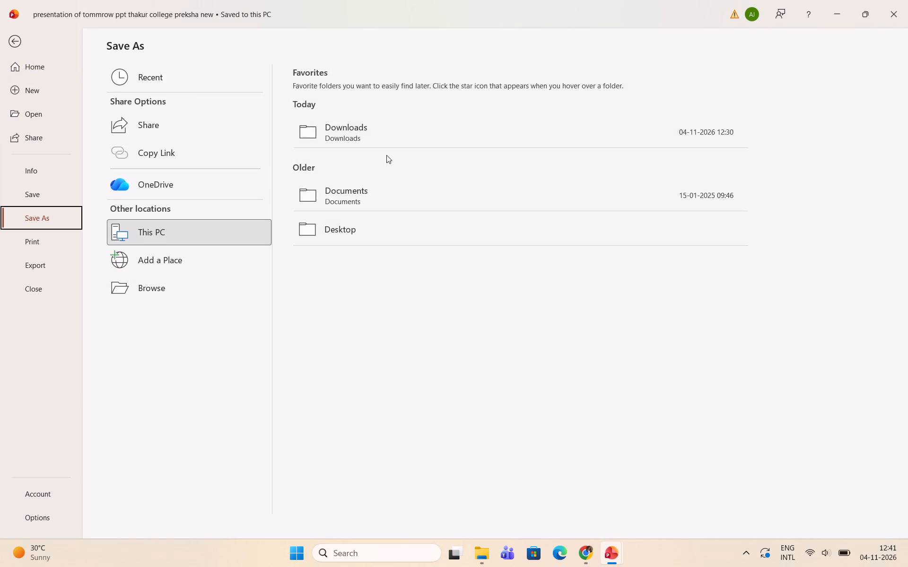
{"action": "left_click", "coordinate": [388, 138]}
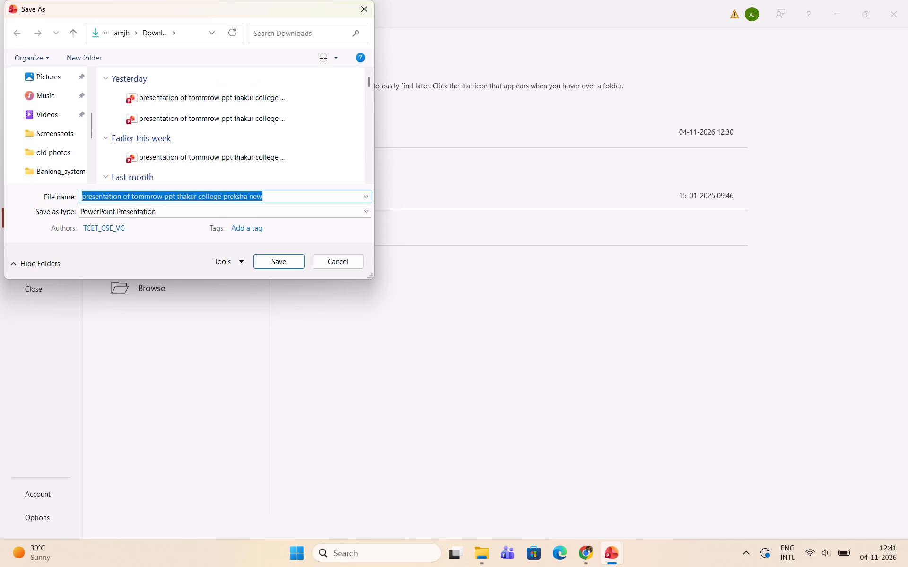
{"action": "left_click", "coordinate": [250, 197]}
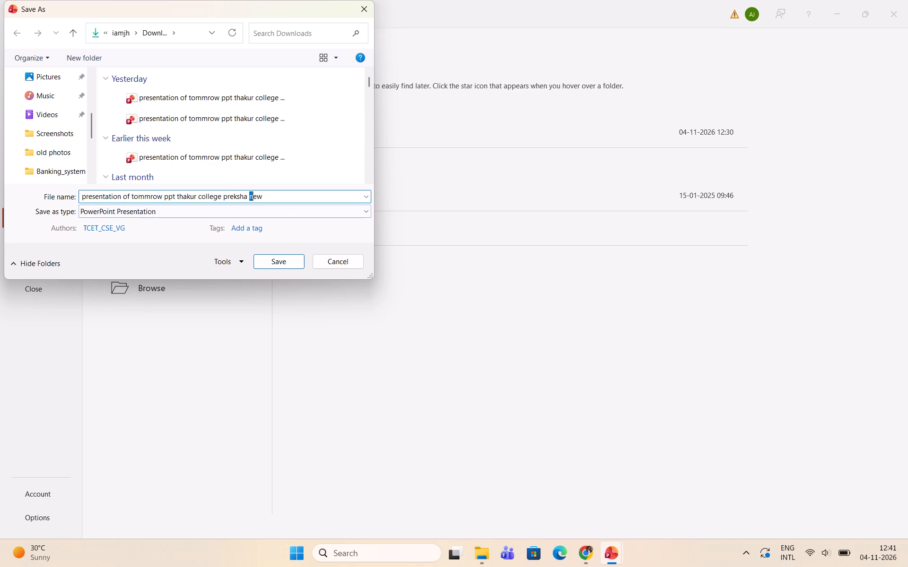
{"action": "left_click", "coordinate": [249, 197]}
{"action": "type", "text": "miss"}
{"action": "key", "text": "space"}
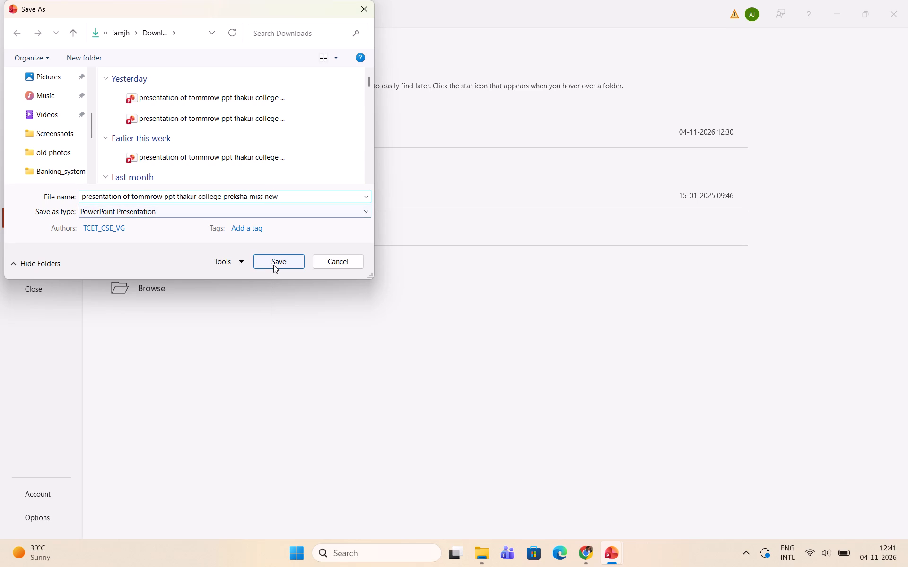
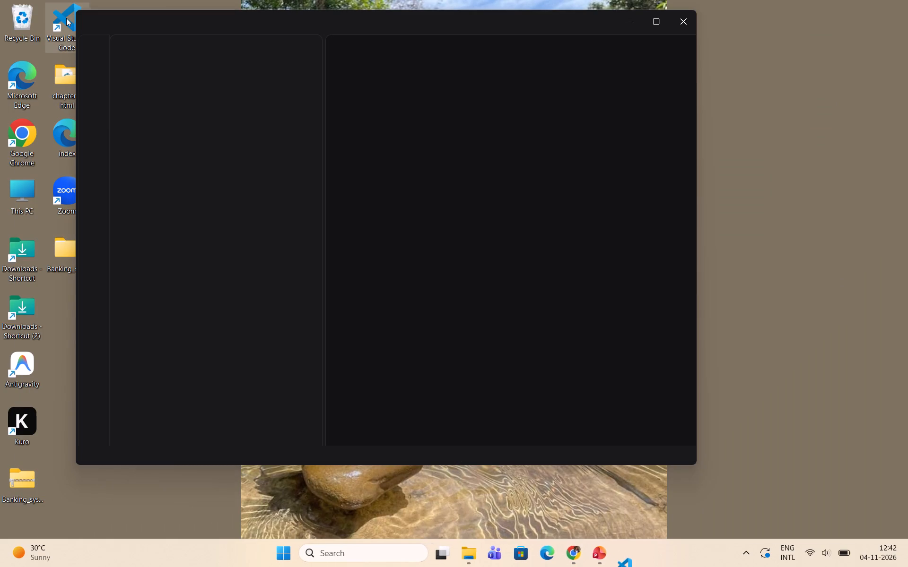
Maximize the Visual Studio Code window with bank_churn_dataset.csv open to view the Banking_system project.
{"action": "left_click", "coordinate": [657, 23]}
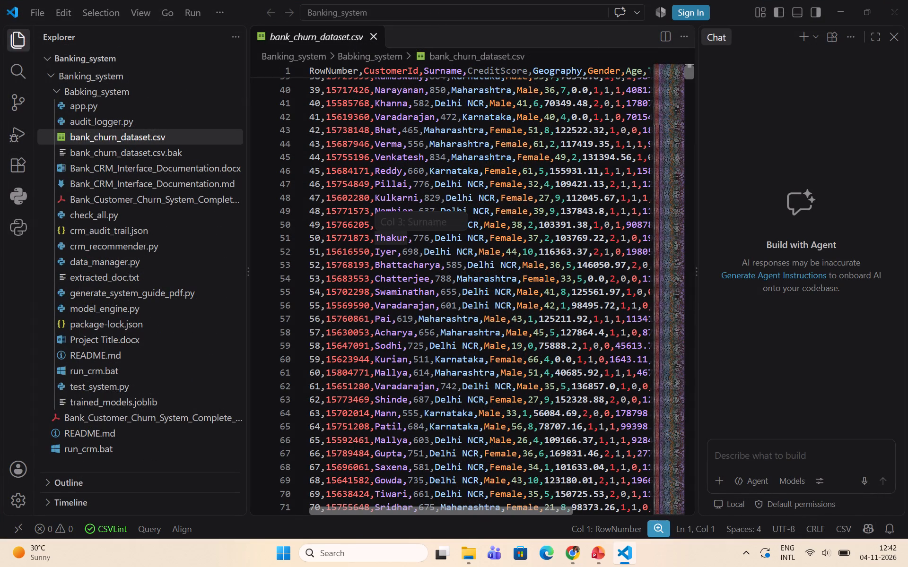
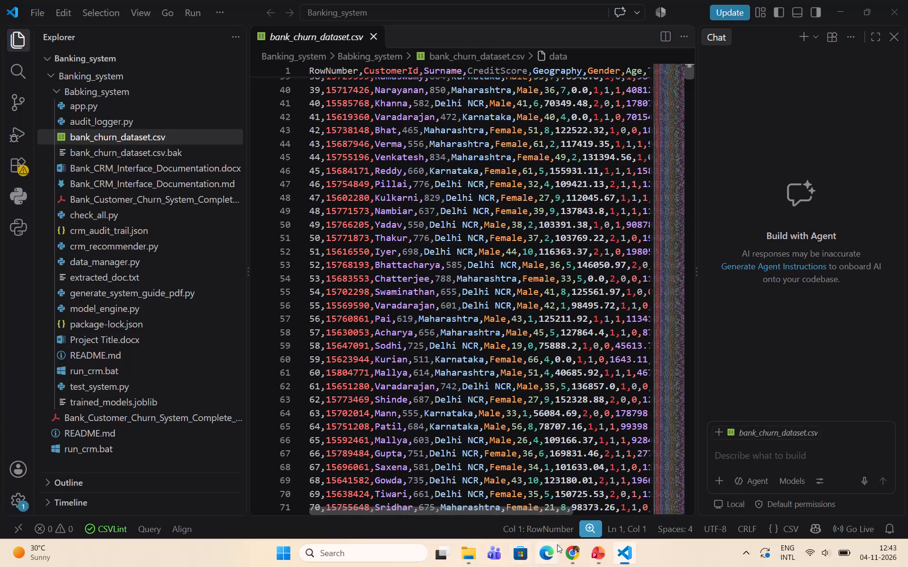
Switch to the Chrome window that has WhatsApp and an empty new tab open.
{"action": "left_click", "coordinate": [560, 506]}
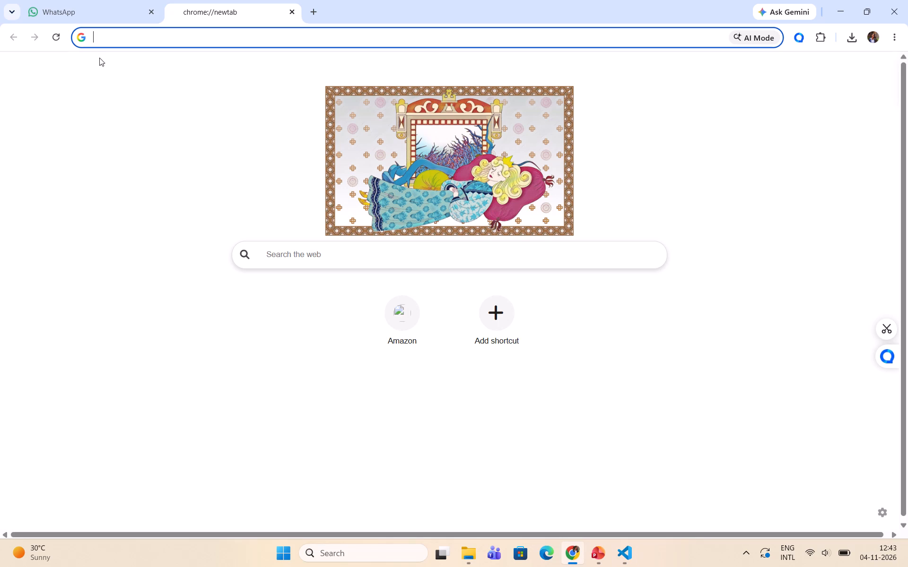